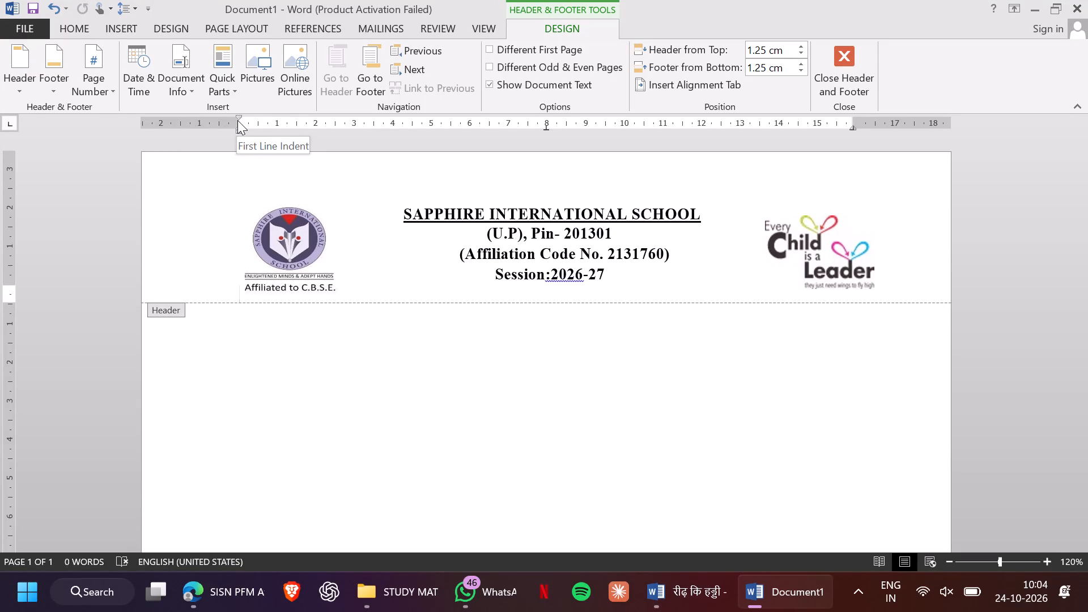
Extend the first-line and left indents of the header's last line into the left margin, with the left indent about 1 cm out.
{"action": "left_click_drag", "start_coordinate": [238, 117], "coordinate": [201, 121]}
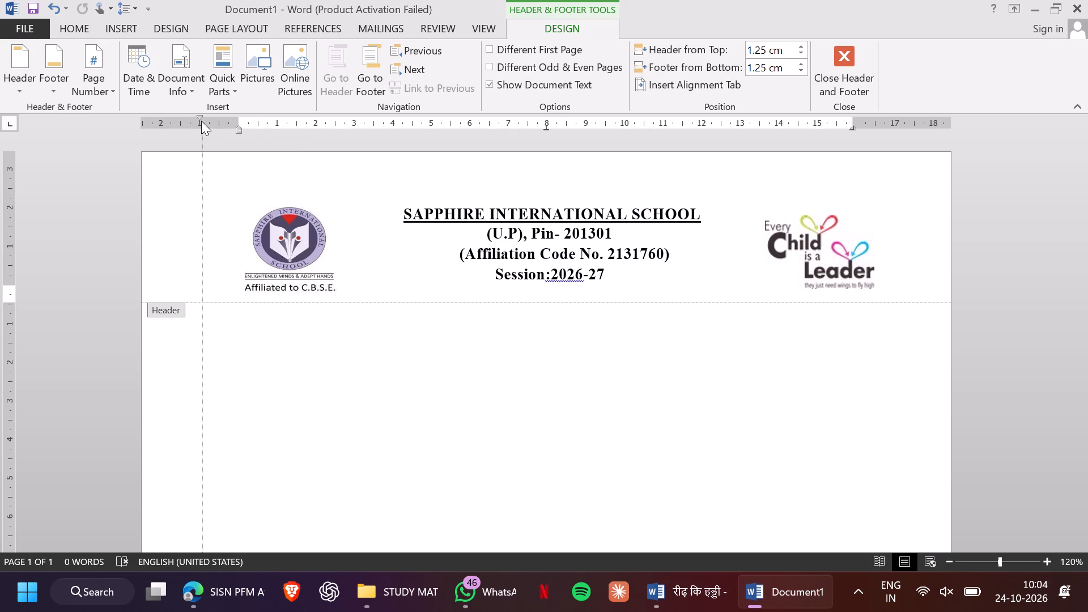
{"action": "left_click_drag", "start_coordinate": [201, 121], "coordinate": [191, 122]}
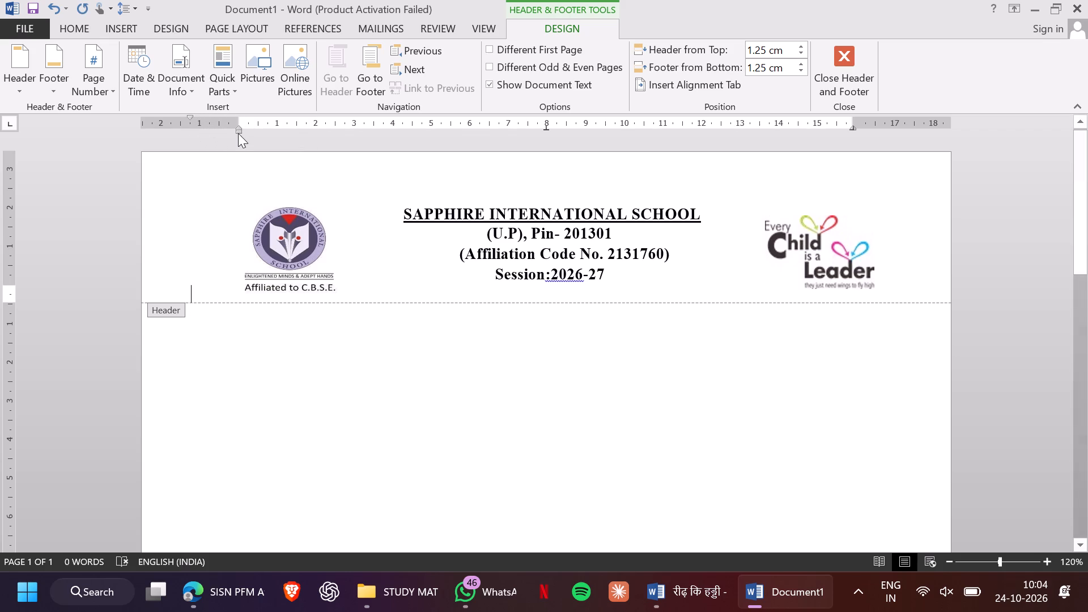
{"action": "left_click_drag", "start_coordinate": [237, 130], "coordinate": [199, 133]}
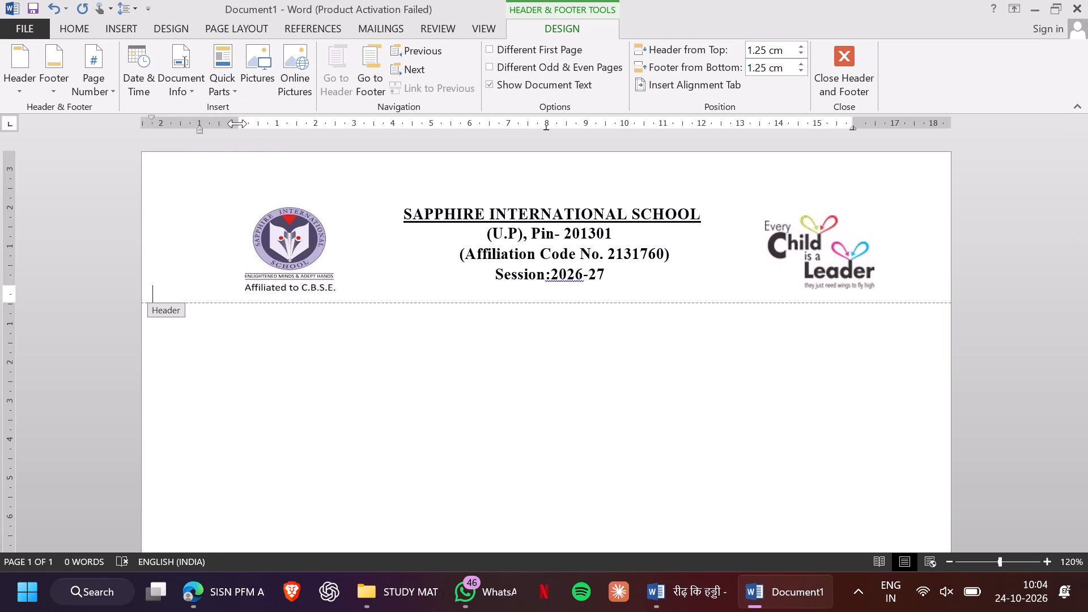
Widen the page's text area by moving the left margin outward about 1 cm and the right margin outward about 0.8 cm.
{"action": "left_click_drag", "start_coordinate": [237, 124], "coordinate": [200, 118]}
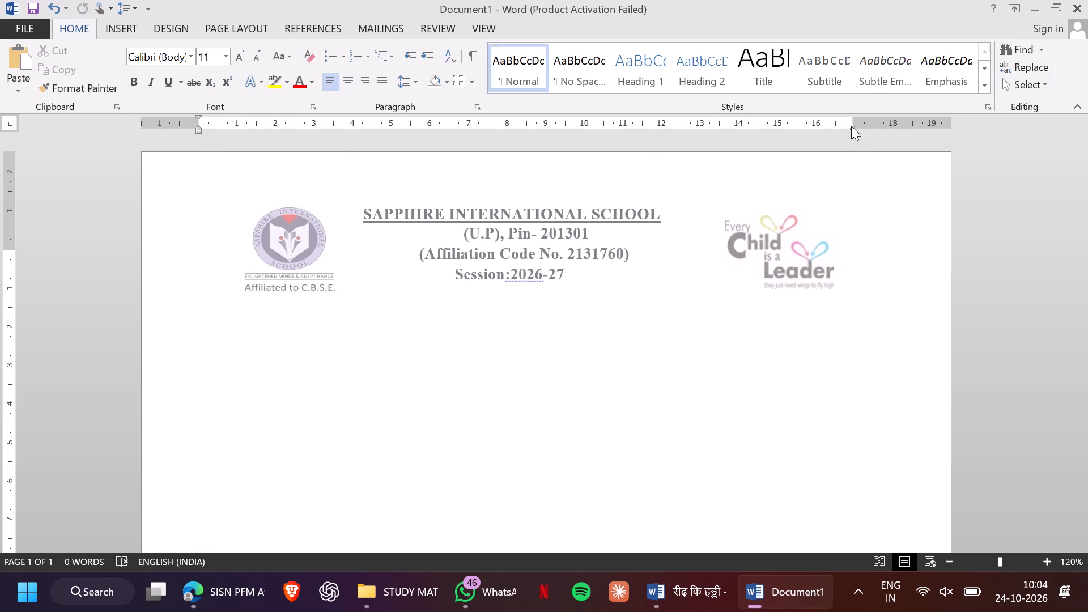
{"action": "left_click_drag", "start_coordinate": [846, 122], "coordinate": [889, 121]}
Reopen the header and add eight spaces at the end of the "(U.P), Pin- 201301" line.
{"action": "double_click", "coordinate": [715, 226]}
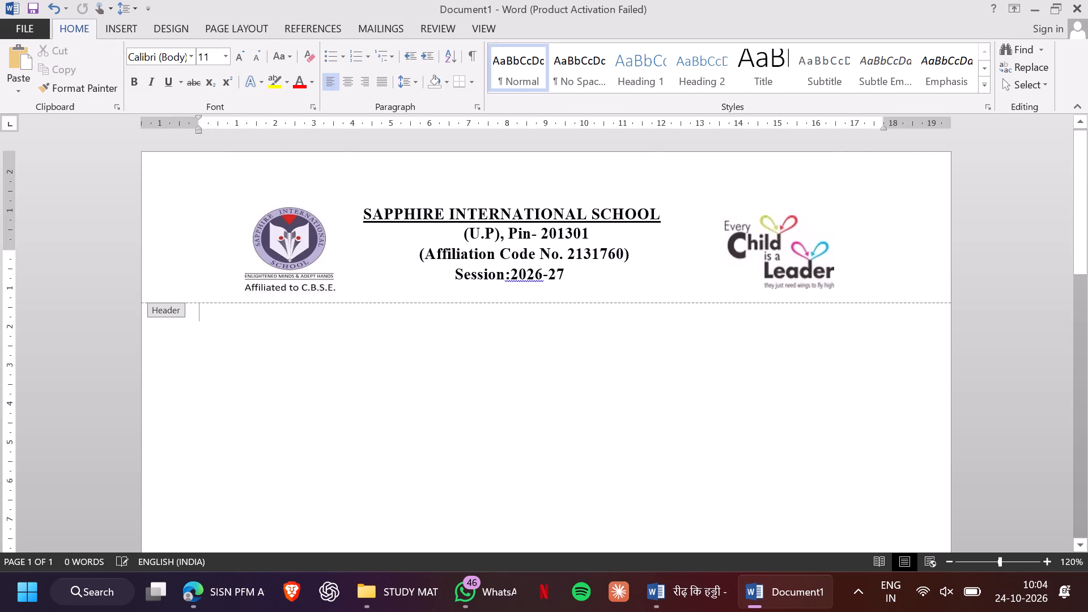
{"action": "left_click", "coordinate": [715, 226]}
{"action": "key", "text": "space"}
{"action": "key", "text": "space"}
{"action": "key", "text": "space"}
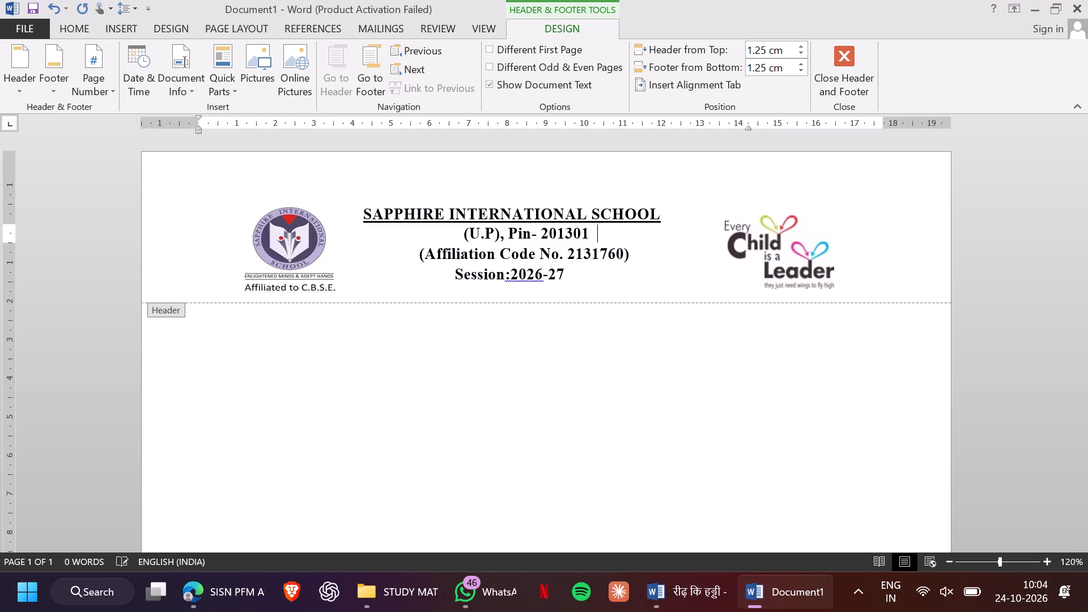
{"action": "key", "text": "space"}
{"action": "key", "text": "space"}
{"action": "key", "text": "space"}
{"action": "key", "text": "space"}
{"action": "key", "text": "space"}
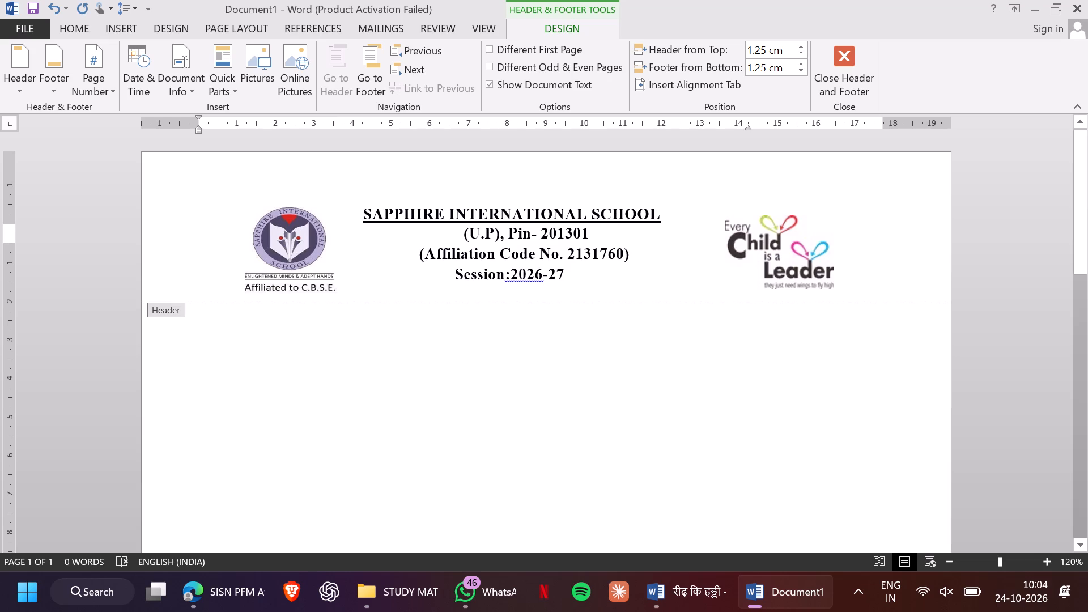
Move the "Every Child is a Leader" logo about 1.6 cm to the right within the header.
{"action": "left_click_drag", "start_coordinate": [788, 239], "coordinate": [849, 239]}
Shift the "SAPPHIRE INTERNATIONAL SCHOOL" heading to the right by inserting nine spaces before it.
{"action": "left_click", "coordinate": [358, 214]}
{"action": "key", "text": "space"}
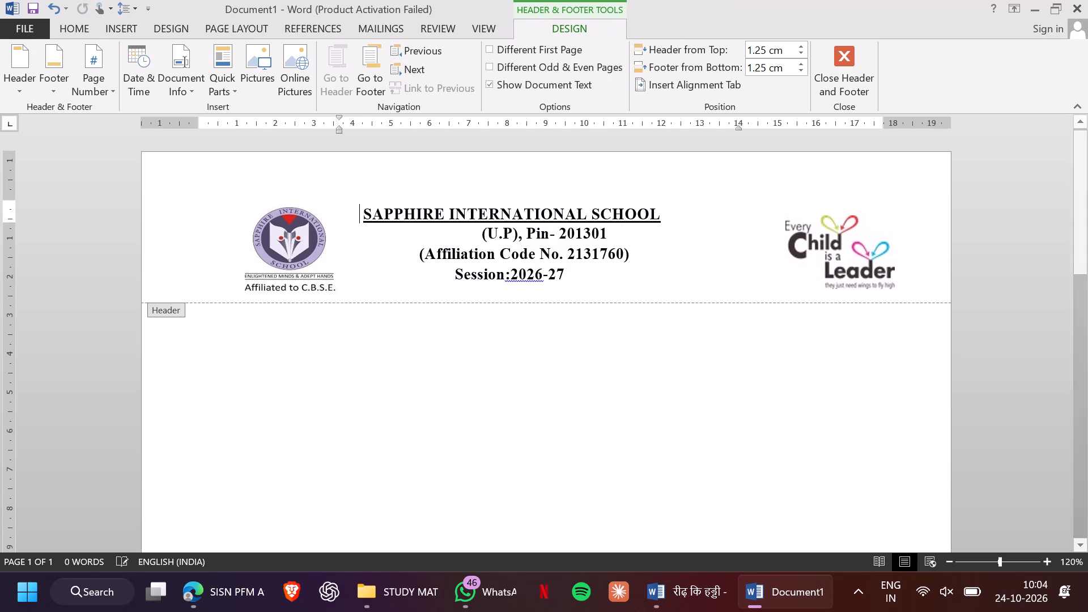
{"action": "key", "text": "space"}
{"action": "key", "text": "space"}
{"action": "key", "text": "space"}
{"action": "key", "text": "space"}
{"action": "key", "text": "space"}
{"action": "key", "text": "space"}
{"action": "key", "text": "space"}
{"action": "key", "text": "space"}
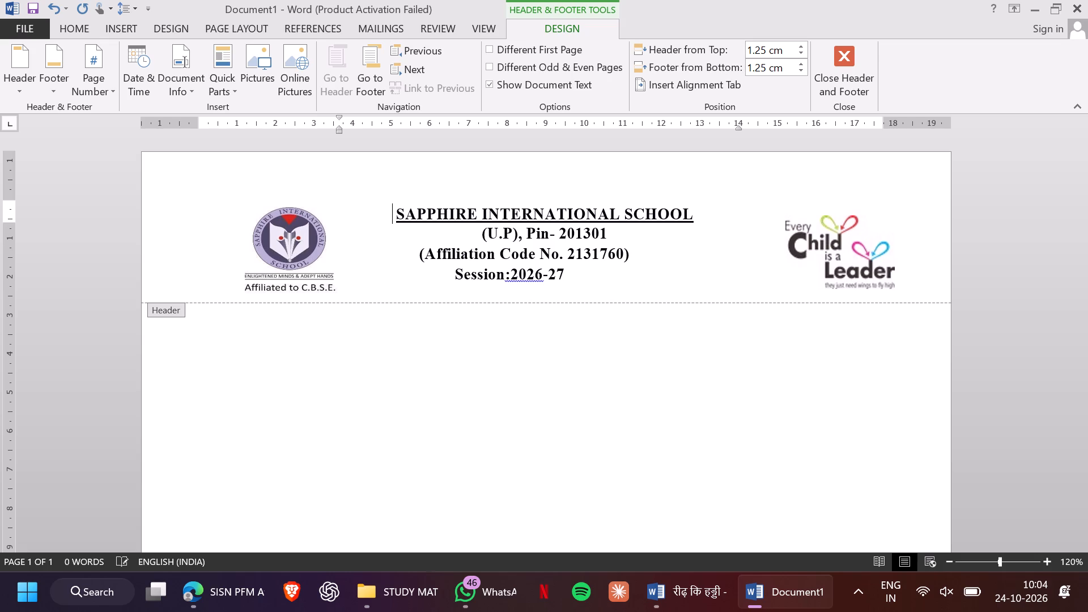
Shift the "(Affiliation Code No. 2131760)" line to the right by inserting five spaces before it.
{"action": "left_click", "coordinate": [410, 261]}
{"action": "key", "text": "space"}
{"action": "key", "text": "space"}
{"action": "key", "text": "space"}
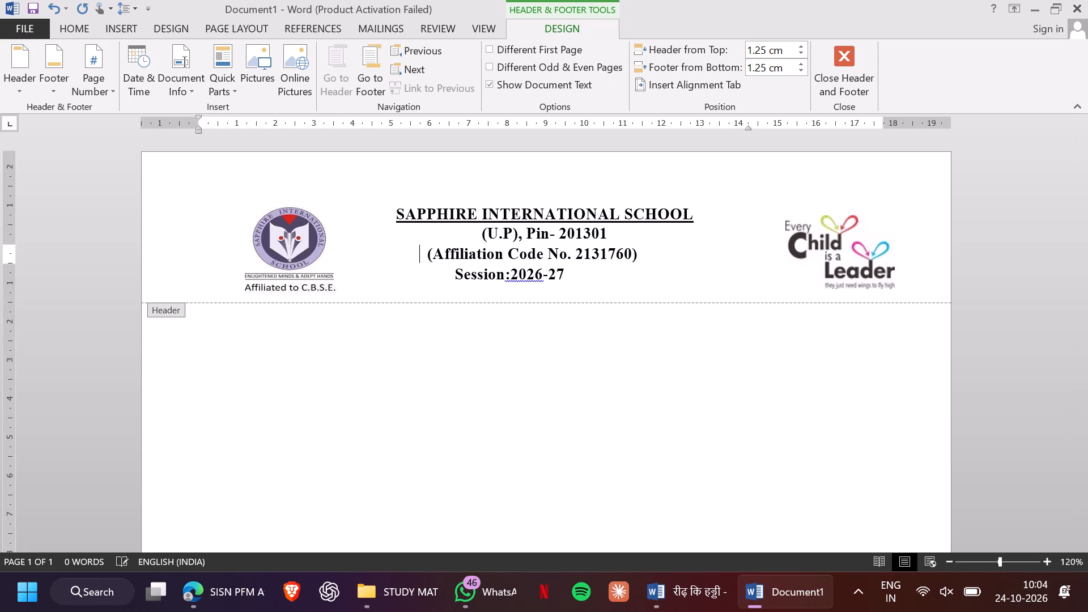
{"action": "key", "text": "space"}
{"action": "key", "text": "space"}
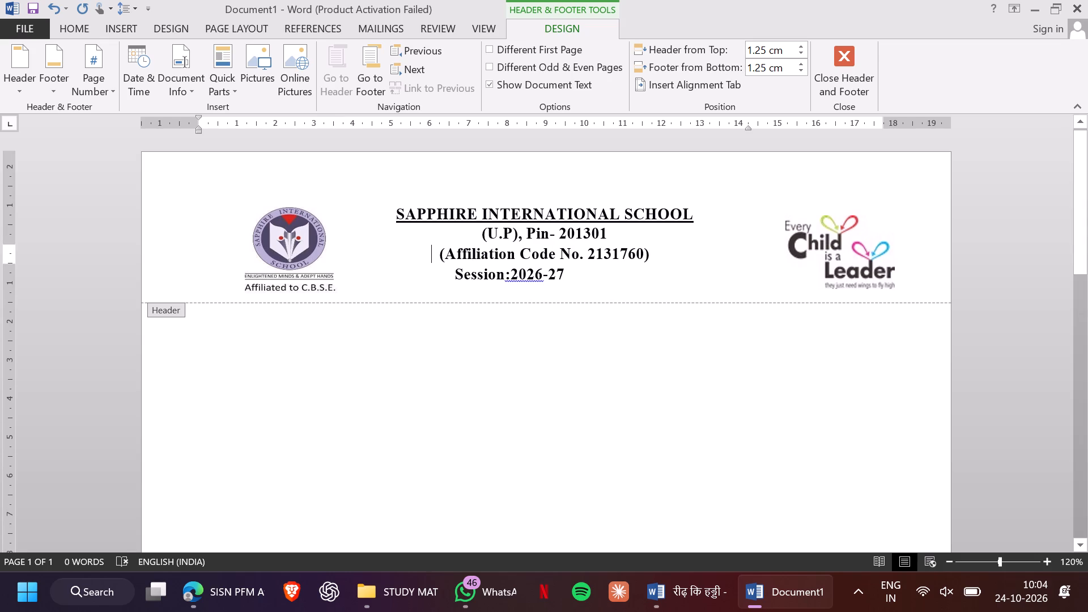
Shift the "Session:2026-27" line to the right by inserting six spaces before it.
{"action": "left_click", "coordinate": [440, 277]}
{"action": "key", "text": "space"}
{"action": "key", "text": "space"}
{"action": "key", "text": "space"}
{"action": "key", "text": "space"}
{"action": "key", "text": "space"}
{"action": "key", "text": "space"}
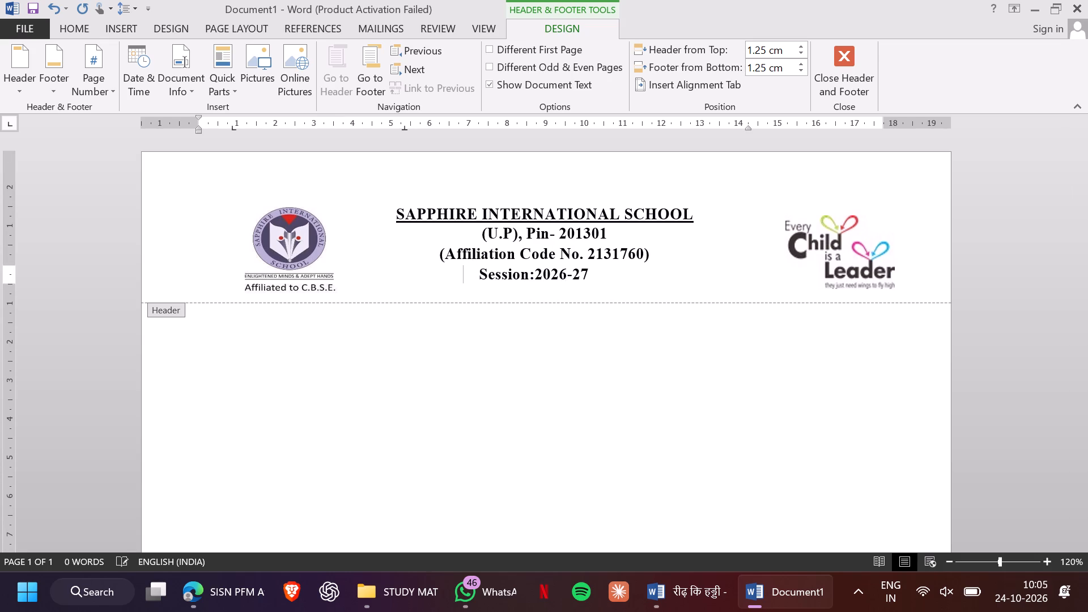
Move the school crest to the header's left margin, level with the heading lines, and exit header editing.
{"action": "left_click", "coordinate": [299, 244]}
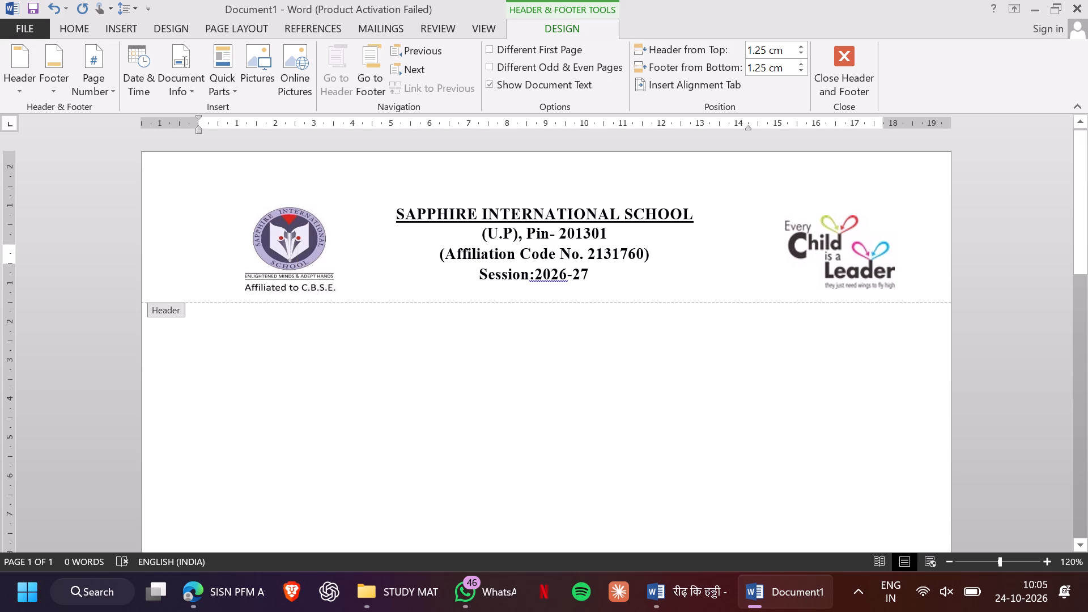
{"action": "left_click_drag", "start_coordinate": [248, 296], "coordinate": [206, 250]}
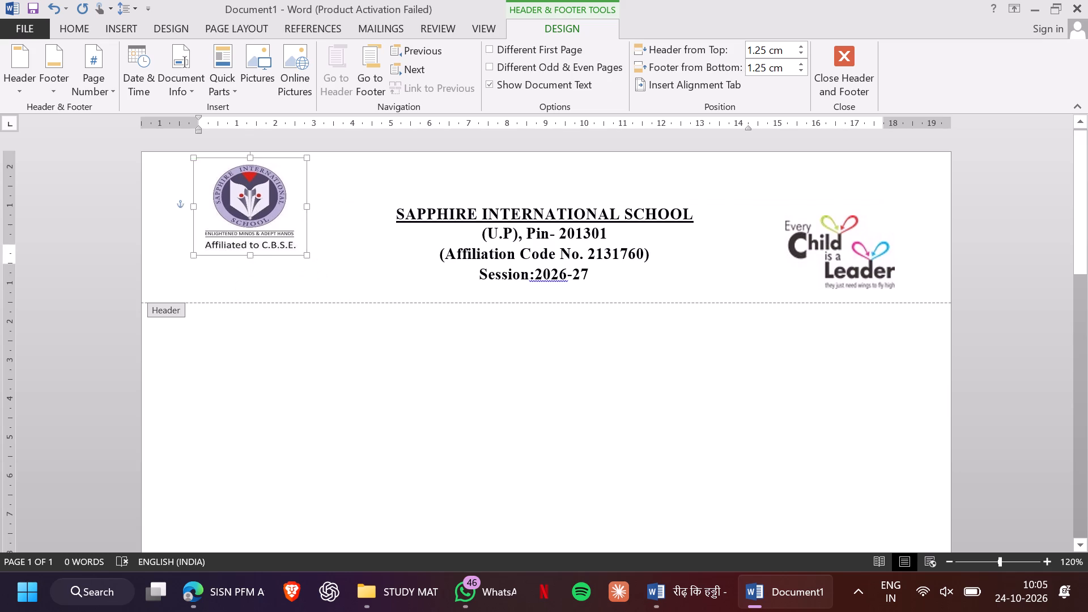
{"action": "left_click_drag", "start_coordinate": [206, 250], "coordinate": [207, 290]}
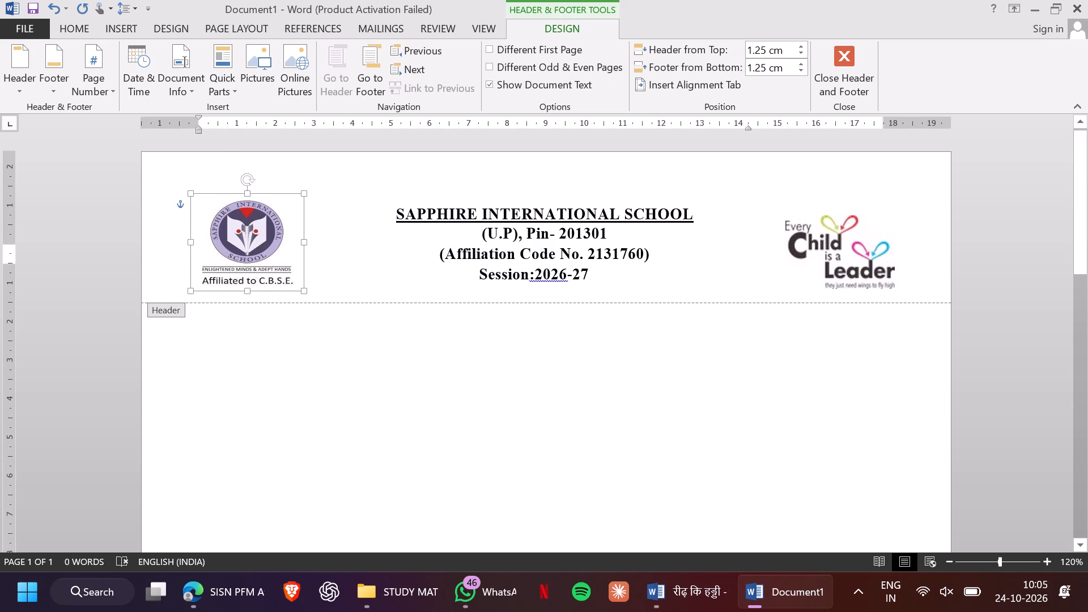
{"action": "left_click_drag", "start_coordinate": [207, 290], "coordinate": [210, 290]}
{"action": "left_click", "coordinate": [448, 442]}
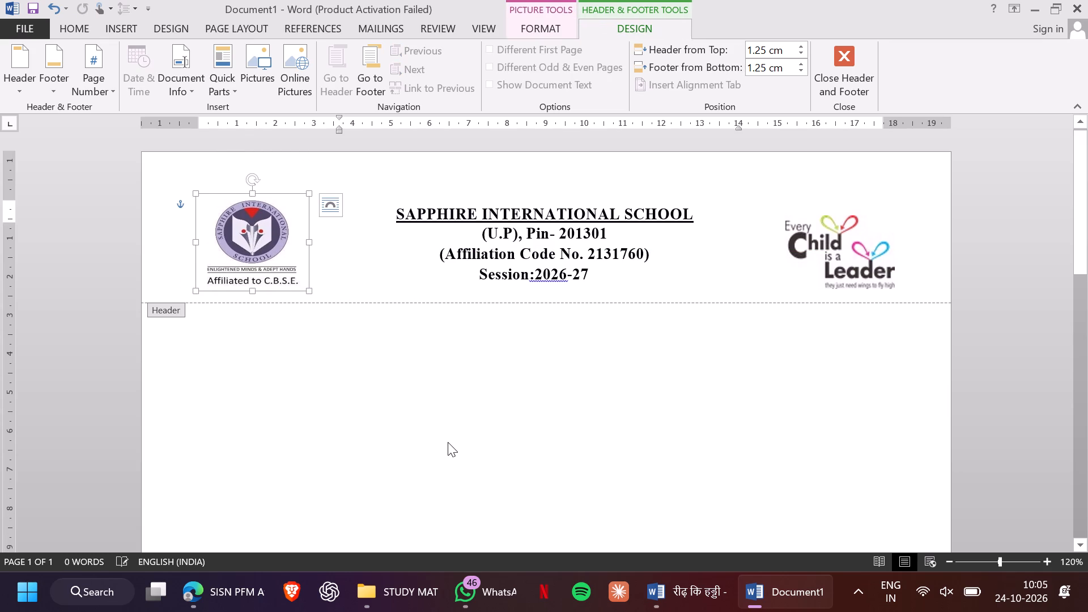
{"action": "double_click", "coordinate": [448, 442]}
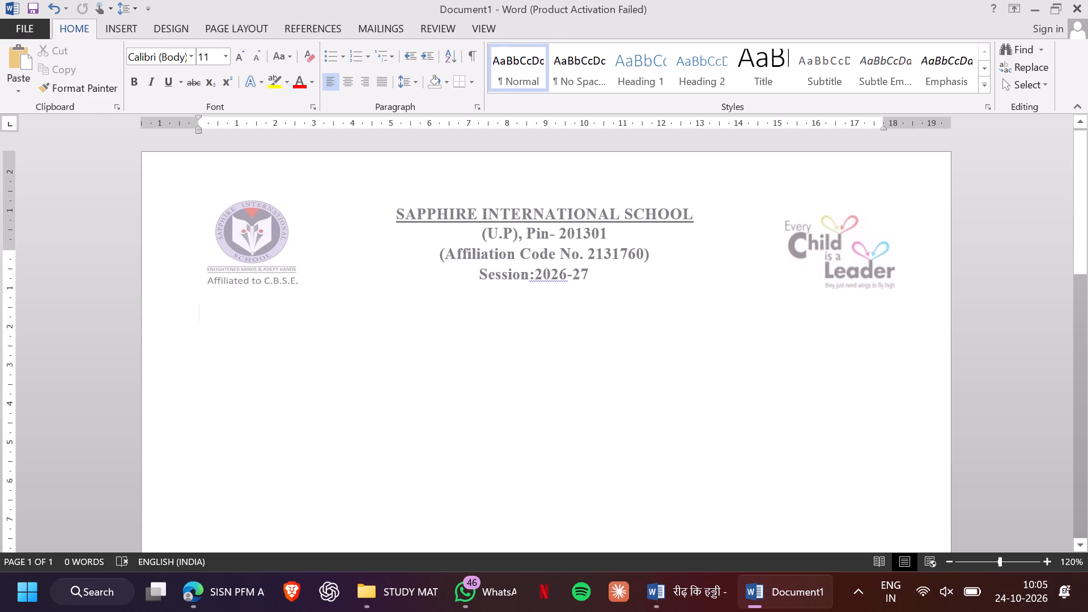
Create a full-width horizontal line in the body directly below the header from a row of underscores, with an empty line under it.
{"action": "key", "text": "shift+underscore"}
{"action": "key", "text": "shift+underscore"}
{"action": "key", "text": "shift+underscore"}
{"action": "key", "text": "shift+underscore"}
{"action": "key", "text": "shift+underscore"}
{"action": "key", "text": "shift+underscore"}
{"action": "key", "text": "shift+underscore"}
{"action": "key", "text": "shift+underscore"}
{"action": "key", "text": "shift+underscore"}
{"action": "key", "text": "shift+underscore"}
{"action": "key", "text": "shift+underscore"}
{"action": "key", "text": "shift+underscore"}
{"action": "key", "text": "shift+underscore"}
{"action": "key", "text": "shift+underscore"}
{"action": "key", "text": "shift+underscore"}
{"action": "key", "text": "shift+underscore"}
{"action": "key", "text": "shift+underscore"}
{"action": "key", "text": "shift+underscore"}
{"action": "key", "text": "shift+underscore"}
{"action": "key", "text": "shift+underscore"}
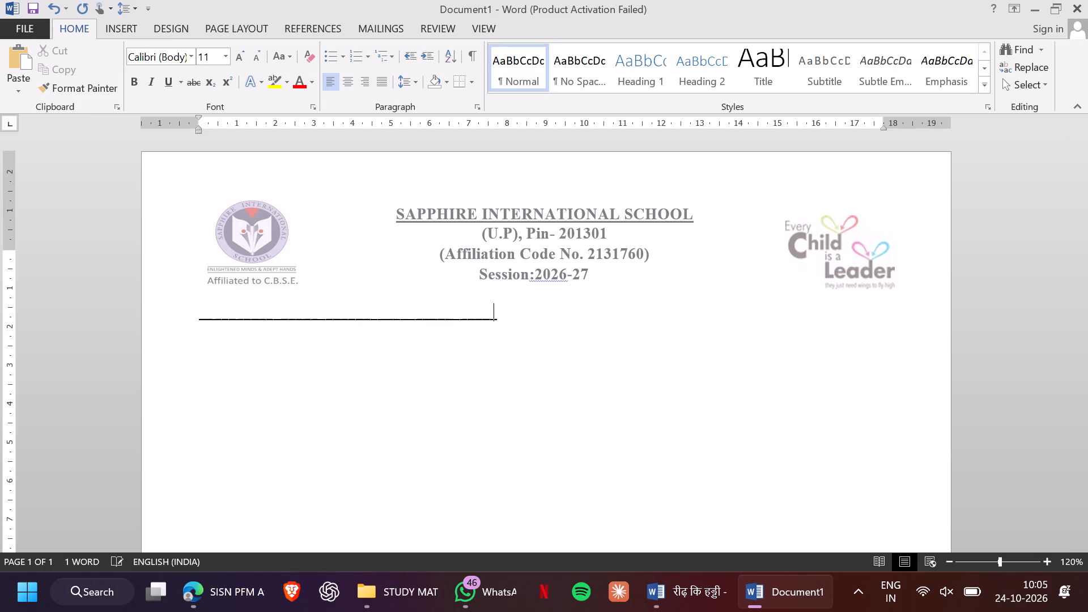
{"action": "type", "text": "____"}
{"action": "key", "text": "BackSpace"}
{"action": "key", "text": "BackSpace"}
{"action": "key", "text": "BackSpace"}
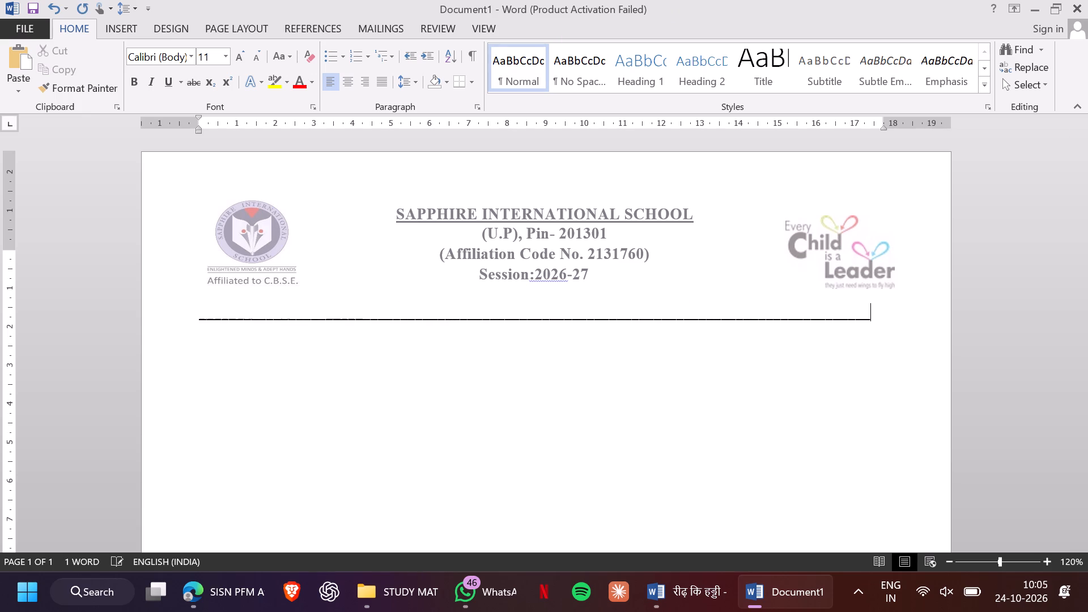
{"action": "key", "text": "Return"}
{"action": "left_click", "coordinate": [448, 442]}
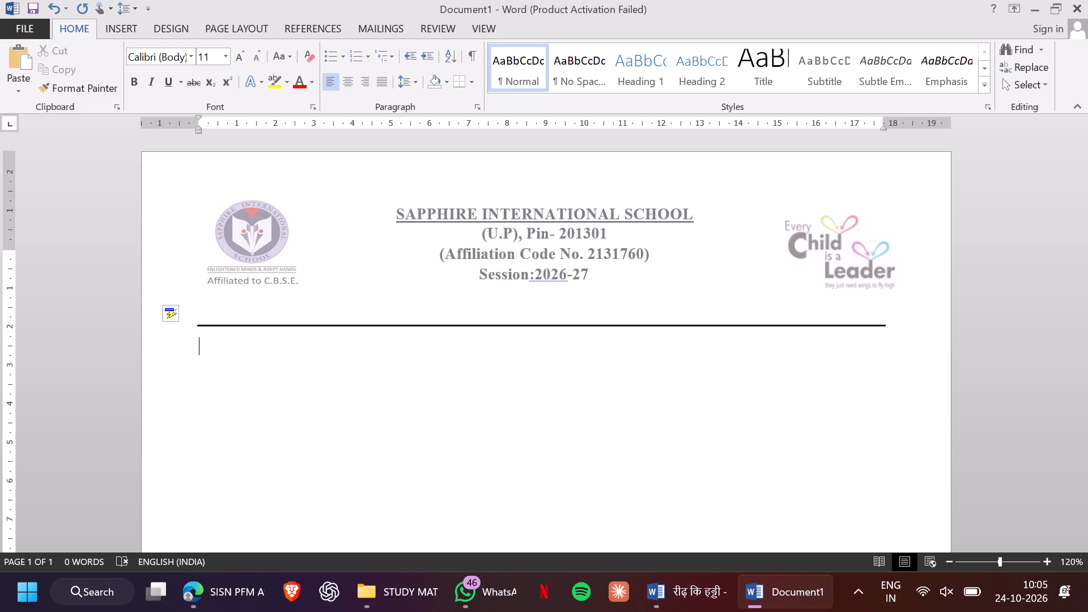
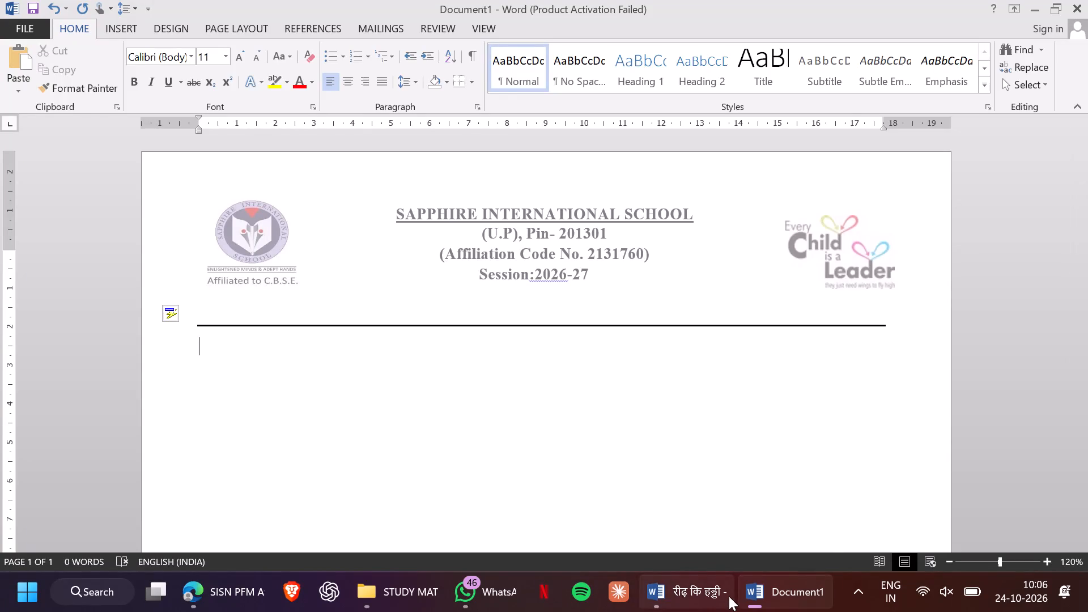
Copy the उद्देश्य and कहानी का संदेश sections from the रीढ़ कि हड्डी document and paste them below the dividing line in Document1.
{"action": "left_click", "coordinate": [729, 596]}
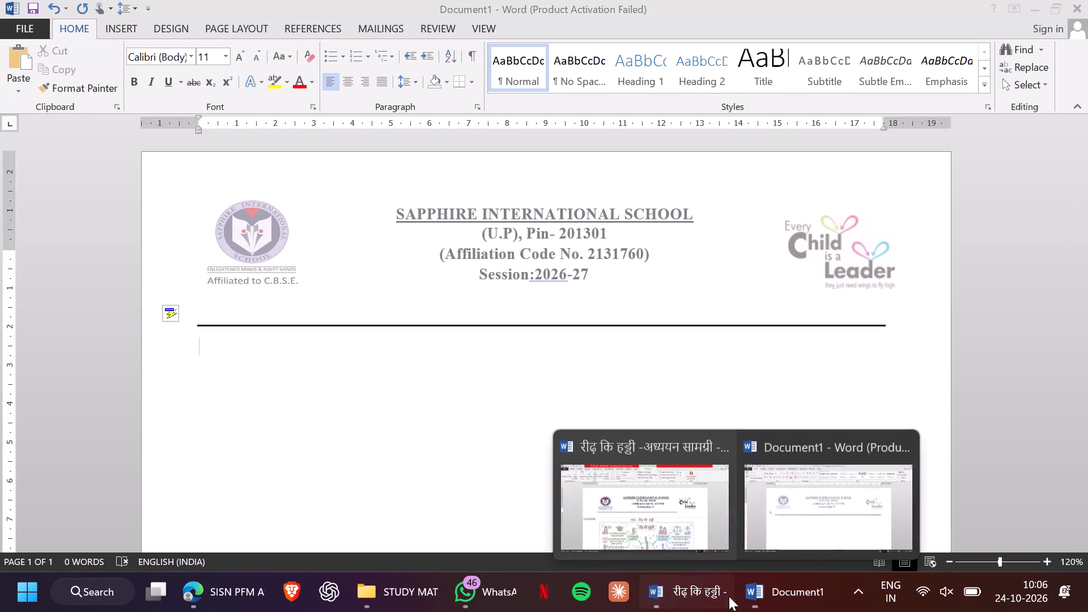
{"action": "scroll", "coordinate": [473, 305], "scroll_direction": "down", "scroll_amount": 2}
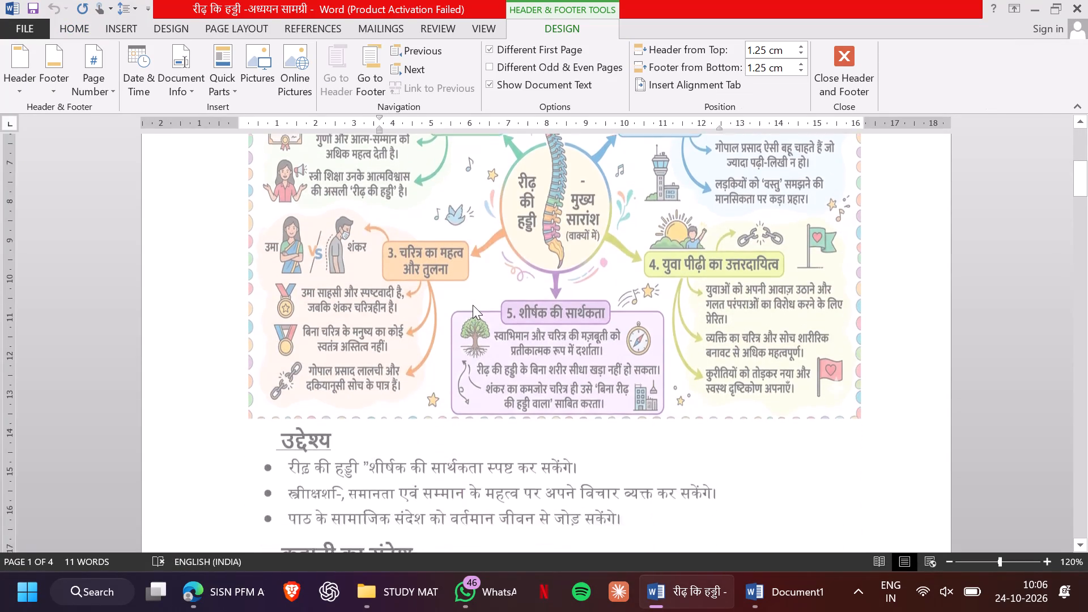
{"action": "scroll", "coordinate": [473, 305], "scroll_direction": "down", "scroll_amount": 1}
{"action": "scroll", "coordinate": [473, 305], "scroll_direction": "up", "scroll_amount": 3}
{"action": "scroll", "coordinate": [473, 305], "scroll_direction": "down", "scroll_amount": 2}
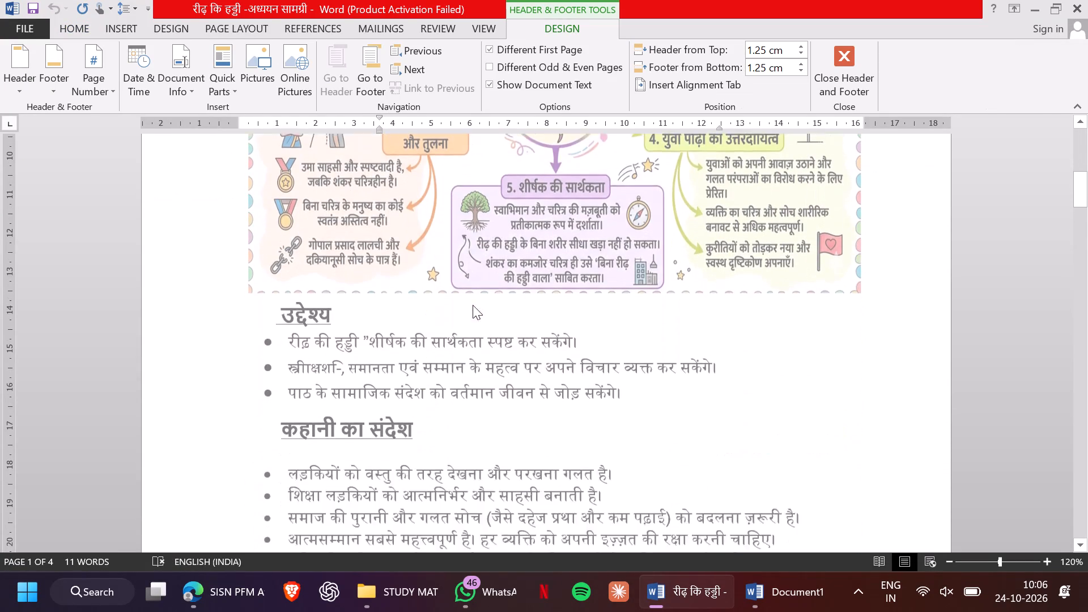
{"action": "scroll", "coordinate": [473, 305], "scroll_direction": "down", "scroll_amount": 1}
{"action": "double_click", "coordinate": [324, 273]}
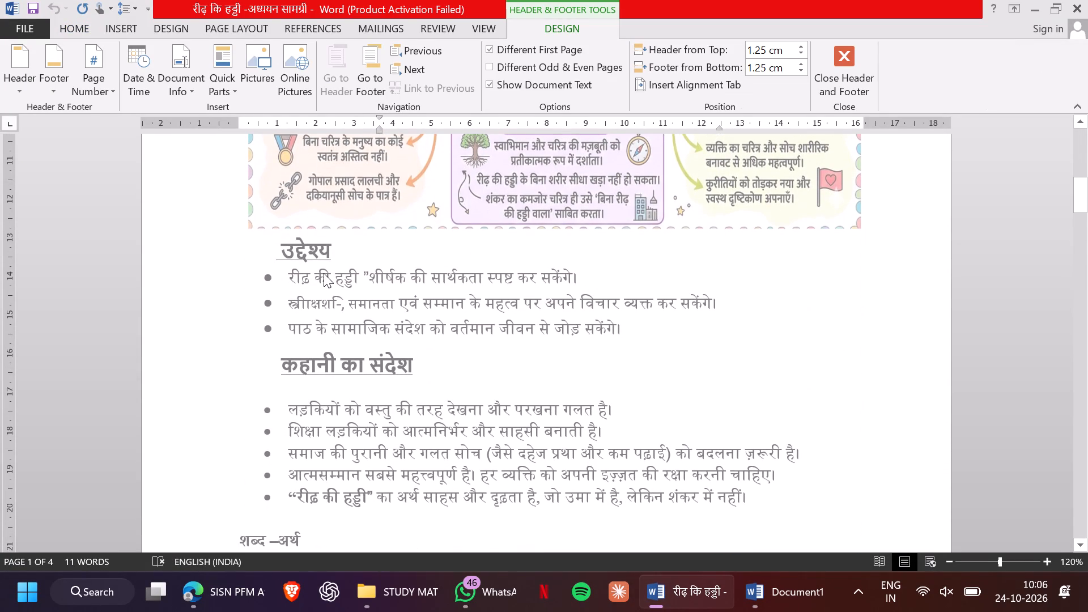
{"action": "left_click_drag", "start_coordinate": [274, 247], "coordinate": [755, 493]}
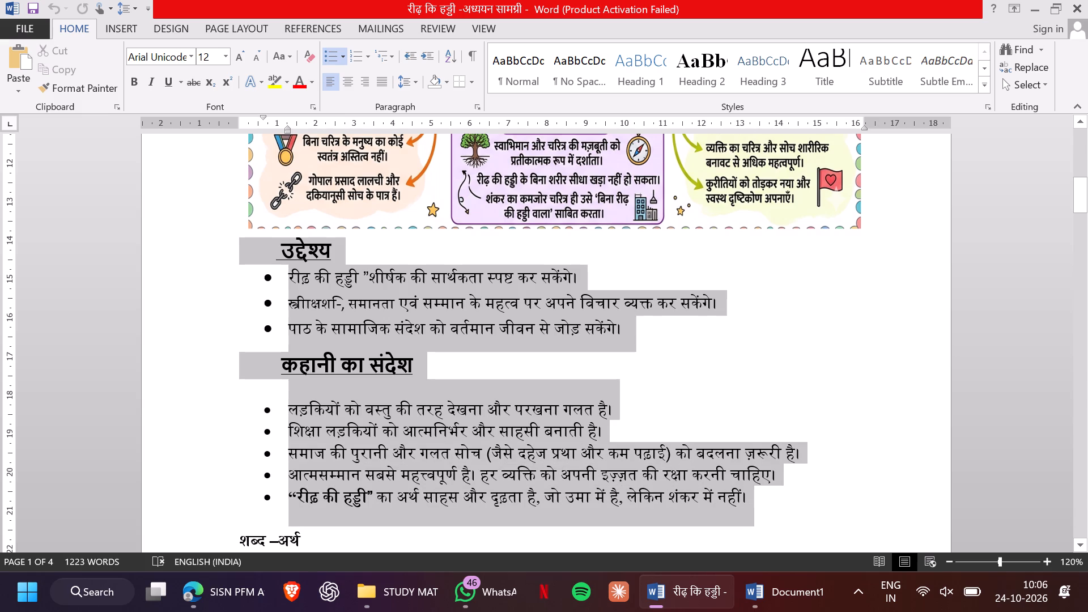
{"action": "key", "text": "ctrl+x"}
{"action": "key", "text": "ctrl+z"}
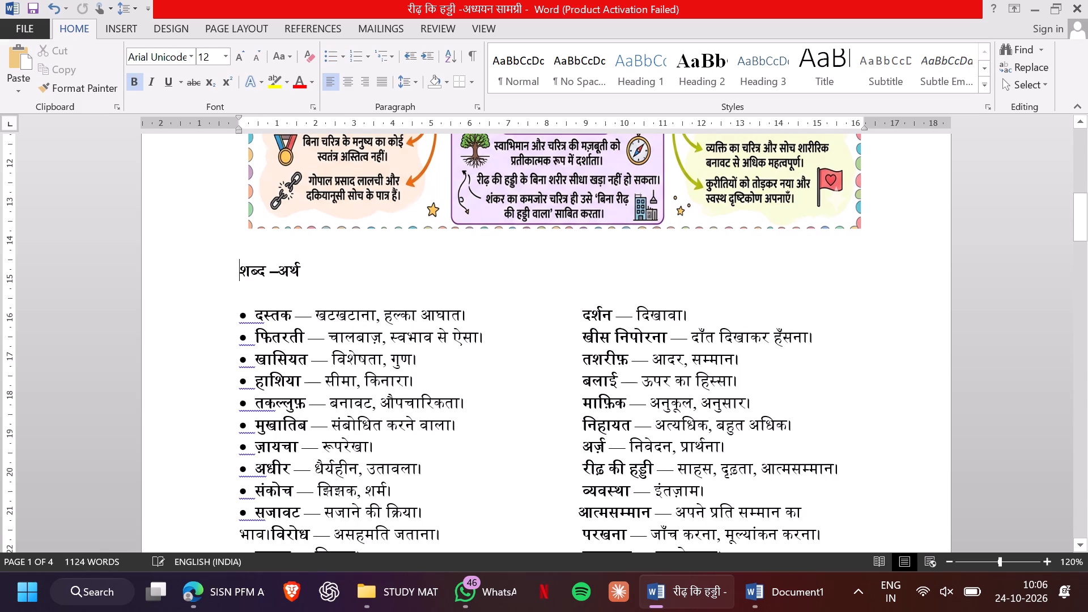
{"action": "key", "text": "ctrl+c"}
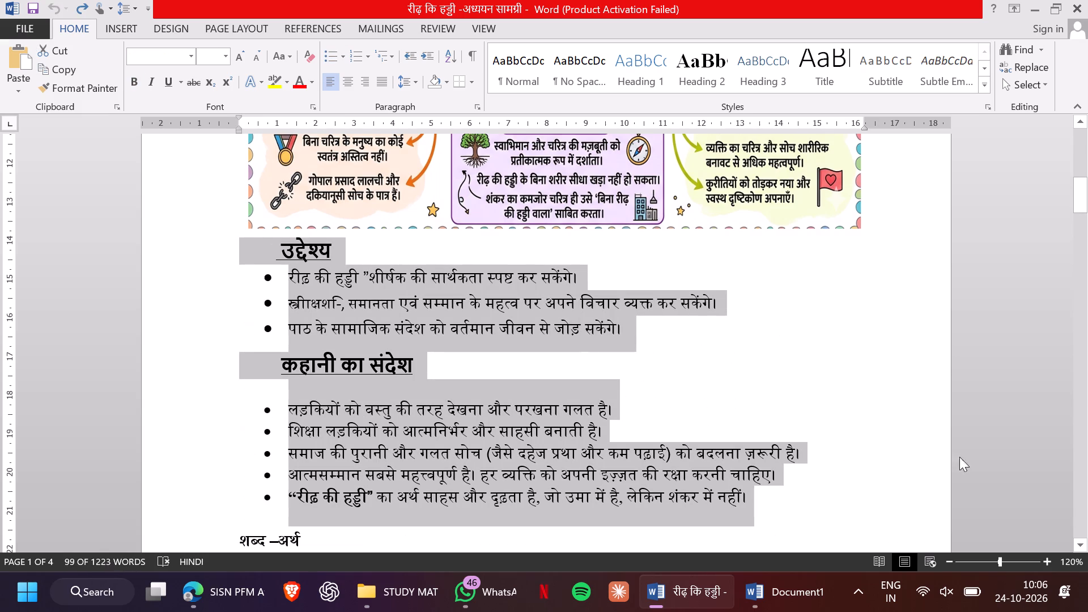
{"action": "left_click", "coordinate": [804, 589]}
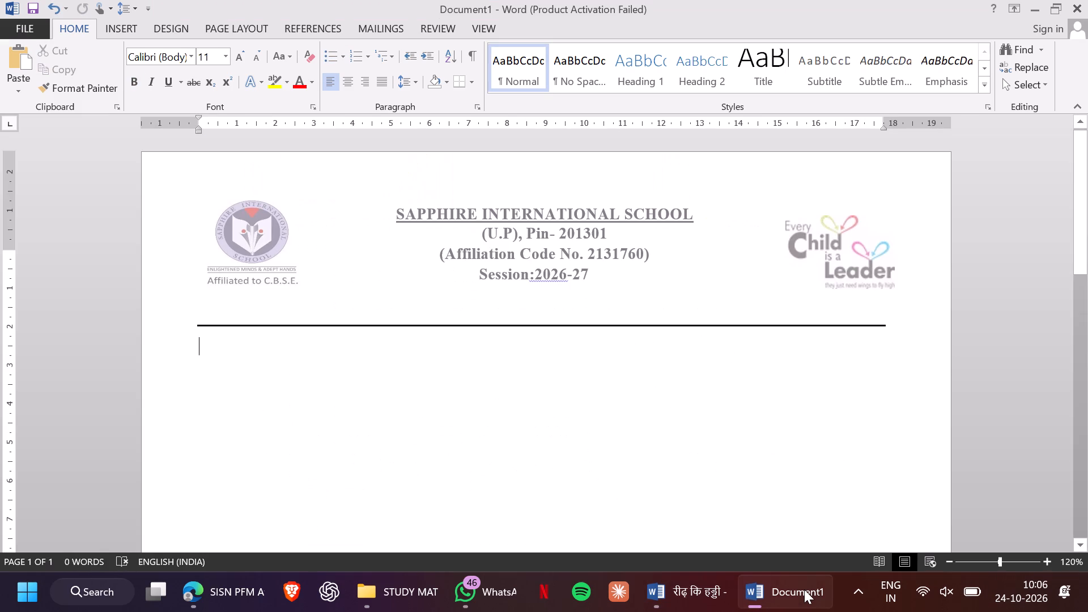
{"action": "key", "text": "ctrl+v"}
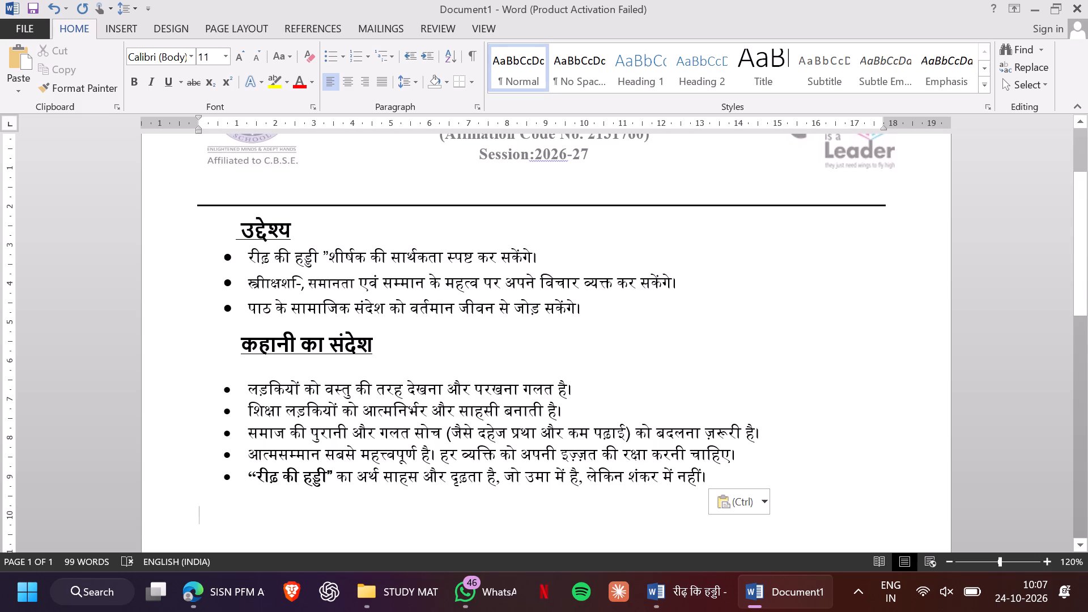
Indent the empty line above the dividing line with six tabs, towards the middle of the page.
{"action": "left_click", "coordinate": [566, 188]}
{"action": "key", "text": "Tab"}
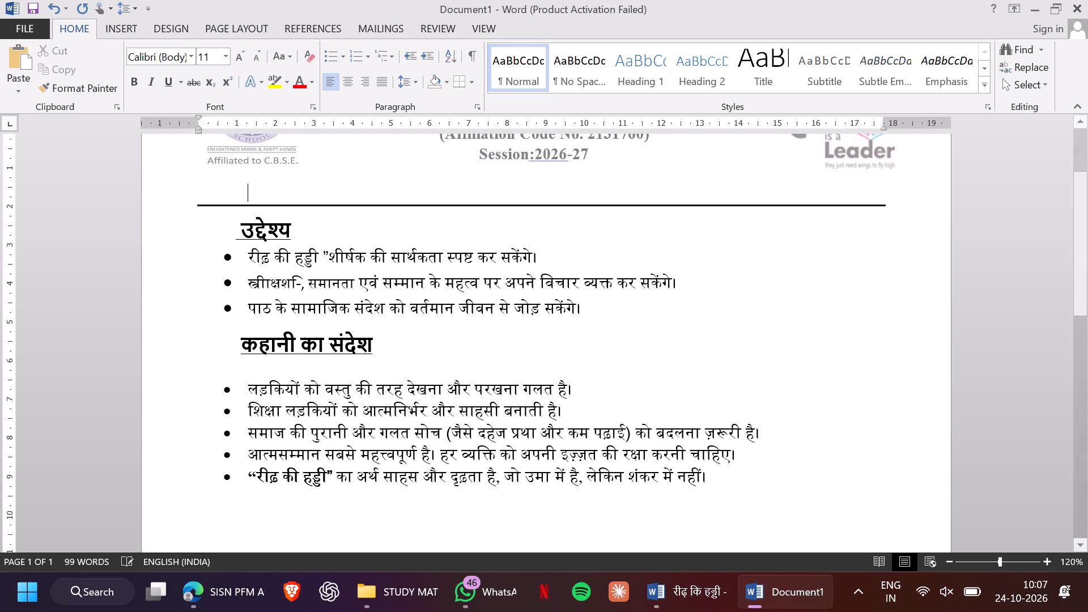
{"action": "key", "text": "Tab"}
{"action": "key", "text": "Tab"}
{"action": "key", "text": "Tab"}
{"action": "key", "text": "Tab"}
{"action": "key", "text": "Tab"}
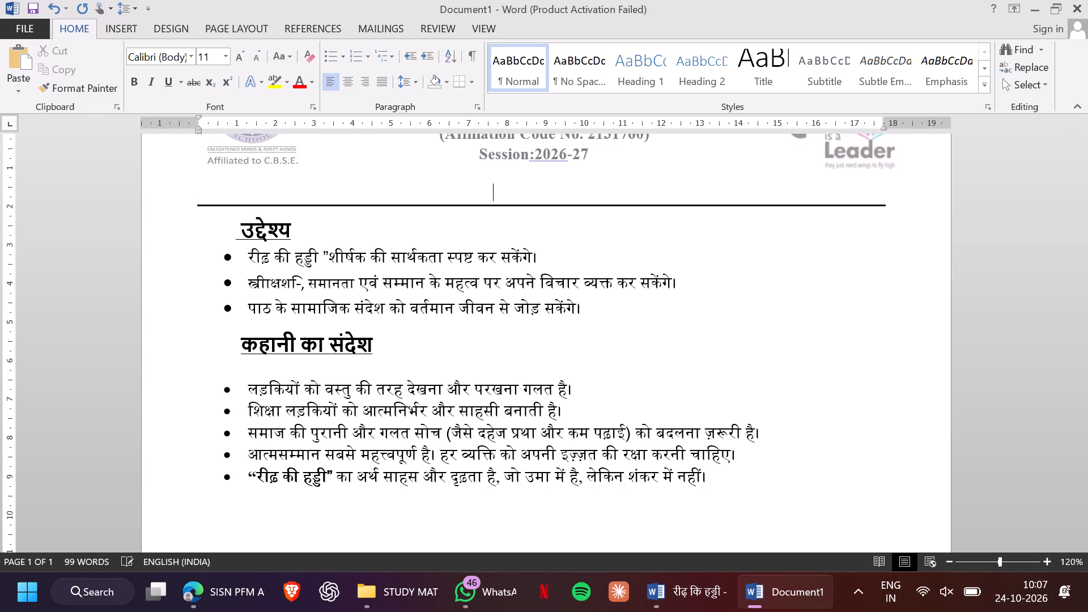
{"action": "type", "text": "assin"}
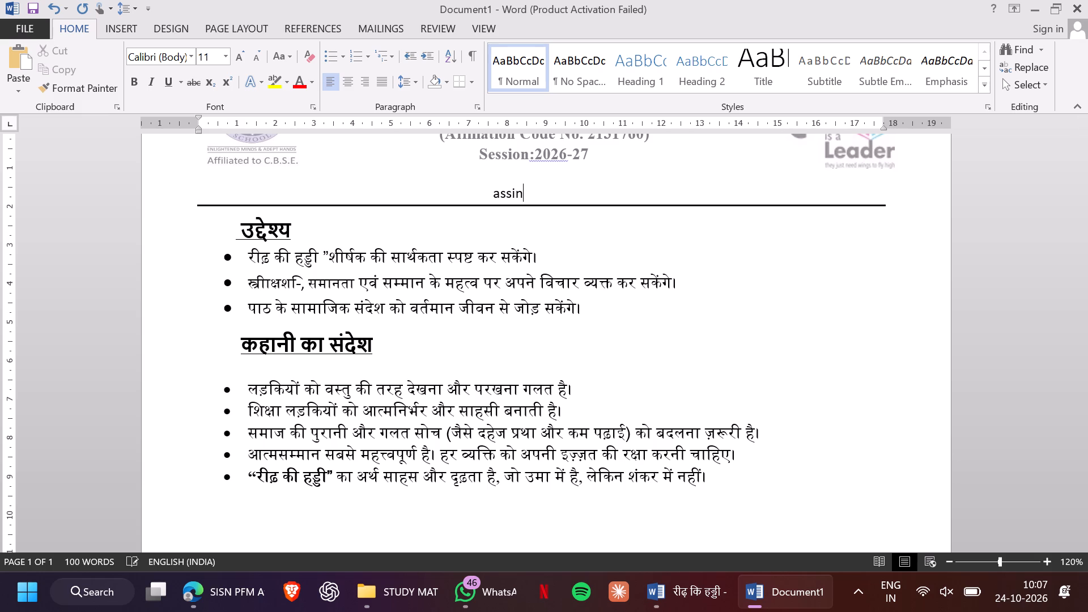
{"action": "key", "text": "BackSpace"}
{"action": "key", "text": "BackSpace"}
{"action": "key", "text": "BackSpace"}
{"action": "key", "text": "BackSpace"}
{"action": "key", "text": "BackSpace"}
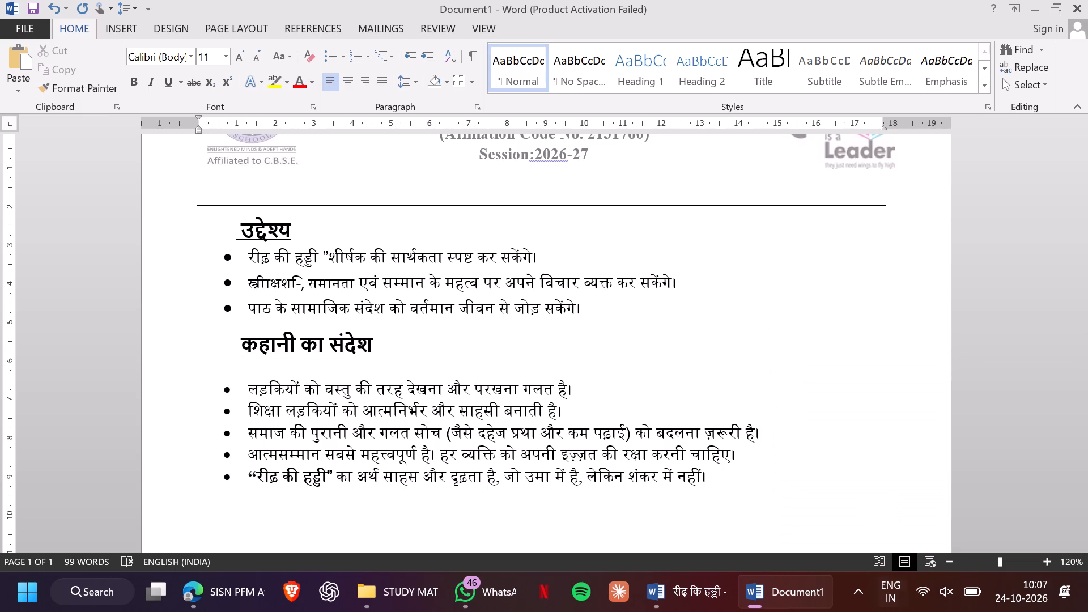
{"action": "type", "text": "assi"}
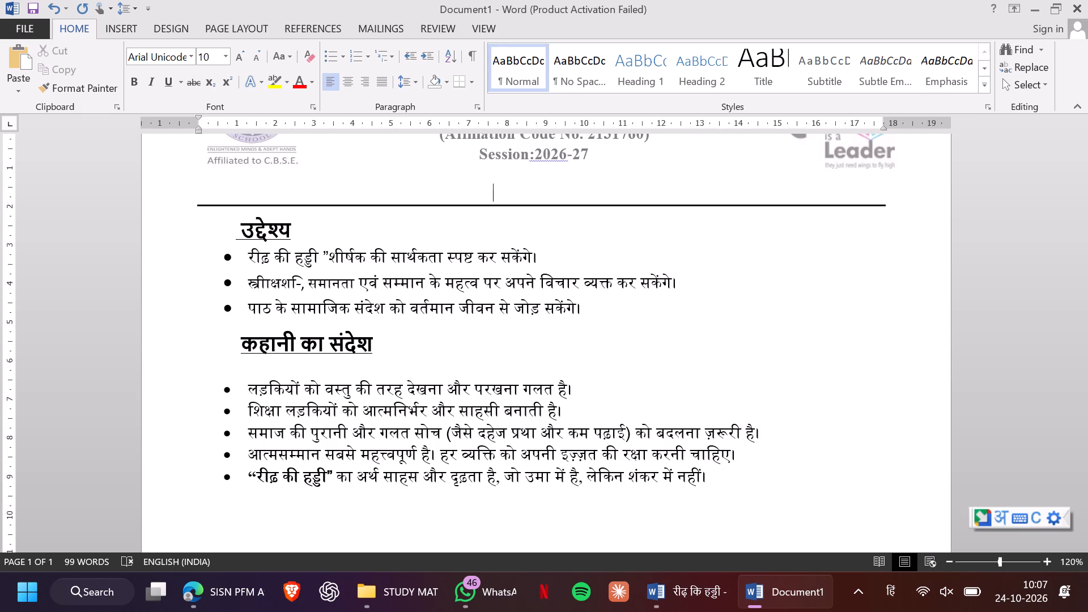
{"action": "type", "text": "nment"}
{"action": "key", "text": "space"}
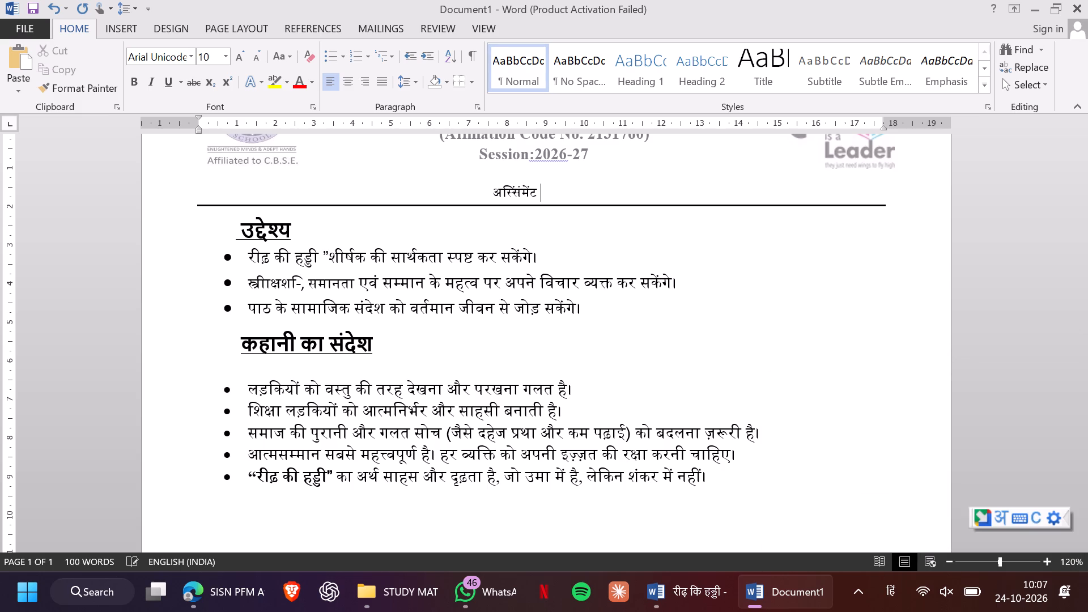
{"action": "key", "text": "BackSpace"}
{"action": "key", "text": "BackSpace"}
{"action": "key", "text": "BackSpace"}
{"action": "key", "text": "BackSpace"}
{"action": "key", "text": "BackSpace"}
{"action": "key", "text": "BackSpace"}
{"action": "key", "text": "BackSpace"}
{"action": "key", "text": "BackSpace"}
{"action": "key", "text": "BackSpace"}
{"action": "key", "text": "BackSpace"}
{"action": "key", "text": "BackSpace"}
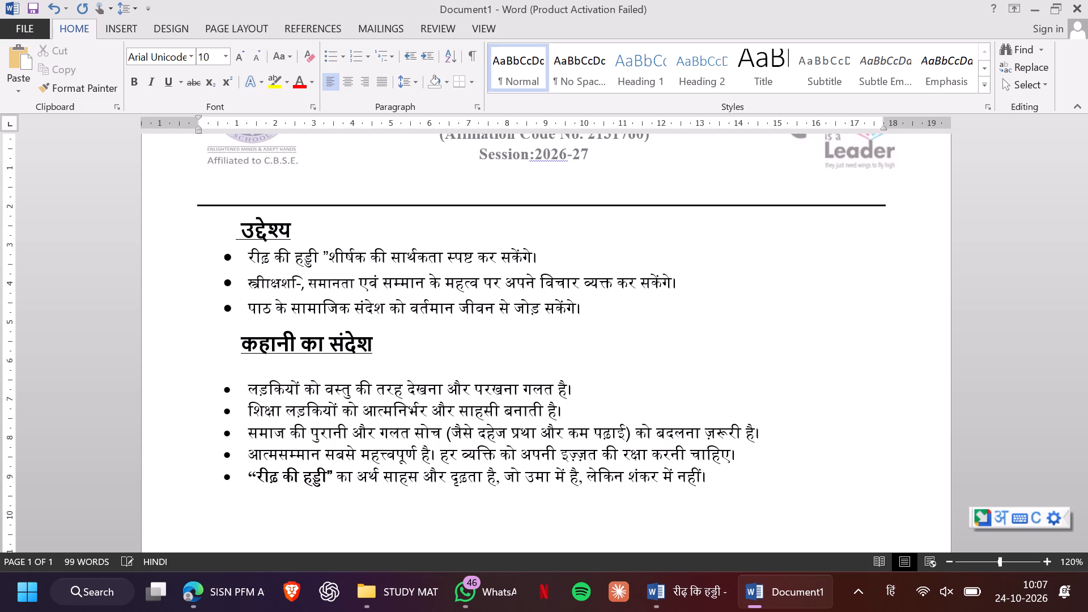
Enter the Hindi word असाइंमेंट on the indented line above the dividing line, choosing it from the transliteration suggestions.
{"action": "type", "text": "assin"}
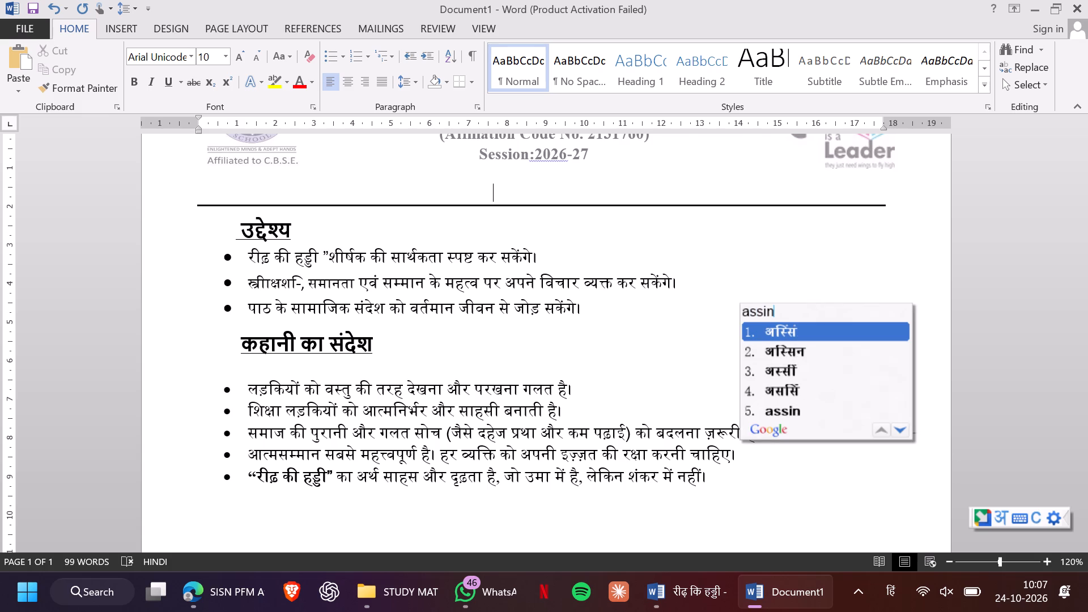
{"action": "key", "text": "BackSpace"}
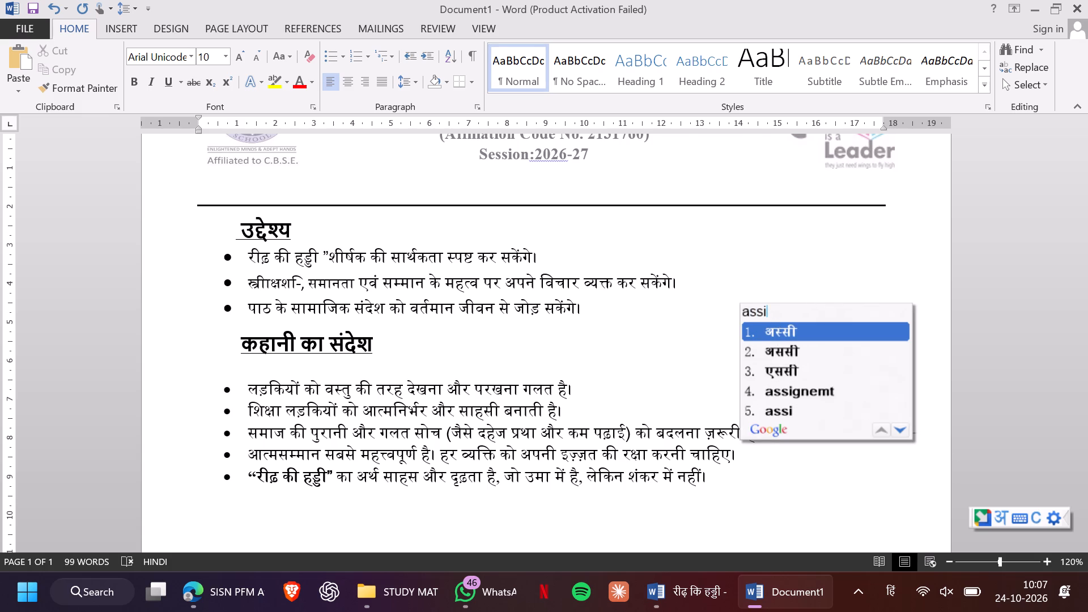
{"action": "key", "text": "BackSpace"}
{"action": "type", "text": "ain"}
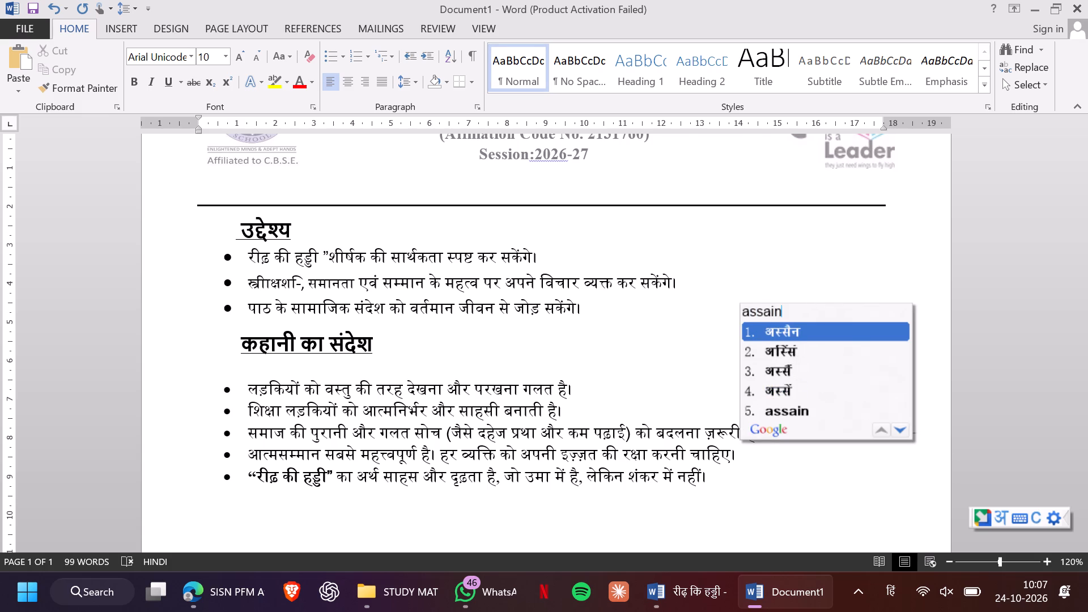
{"action": "type", "text": "ment"}
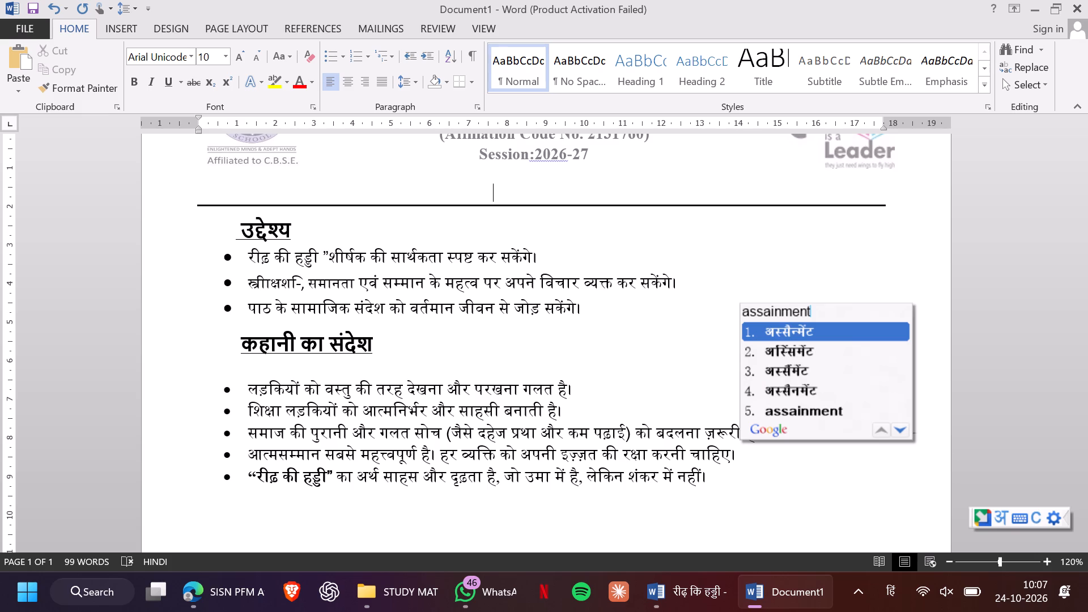
{"action": "key", "text": "BackSpace"}
{"action": "key", "text": "BackSpace"}
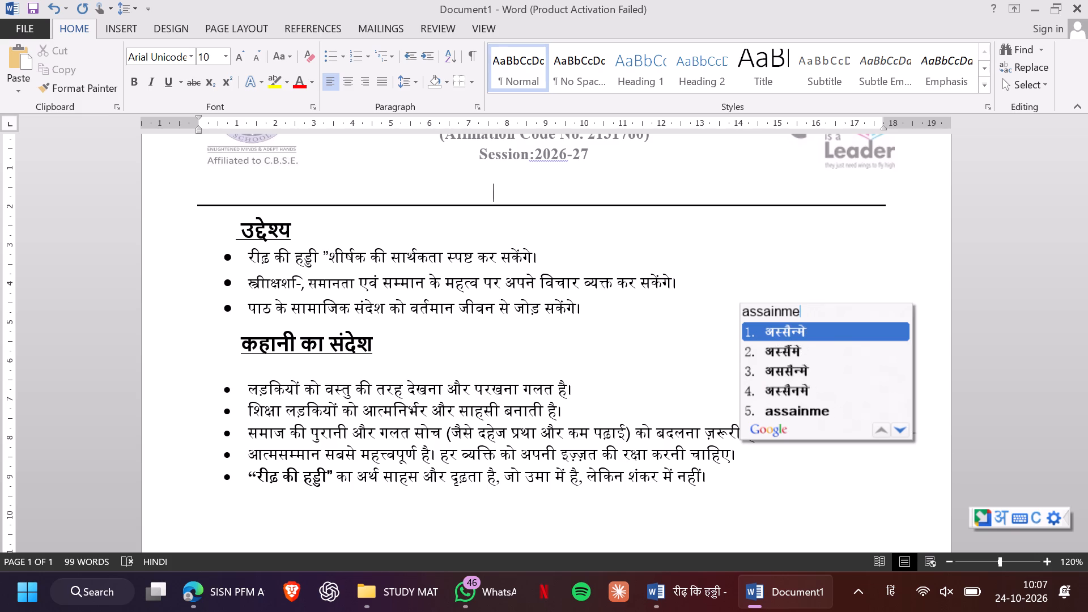
{"action": "key", "text": "BackSpace"}
{"action": "key", "text": "BackSpace"}
{"action": "key", "text": "BackSpace"}
{"action": "key", "text": "BackSpace"}
{"action": "key", "text": "BackSpace"}
{"action": "key", "text": "BackSpace"}
{"action": "type", "text": "aain"}
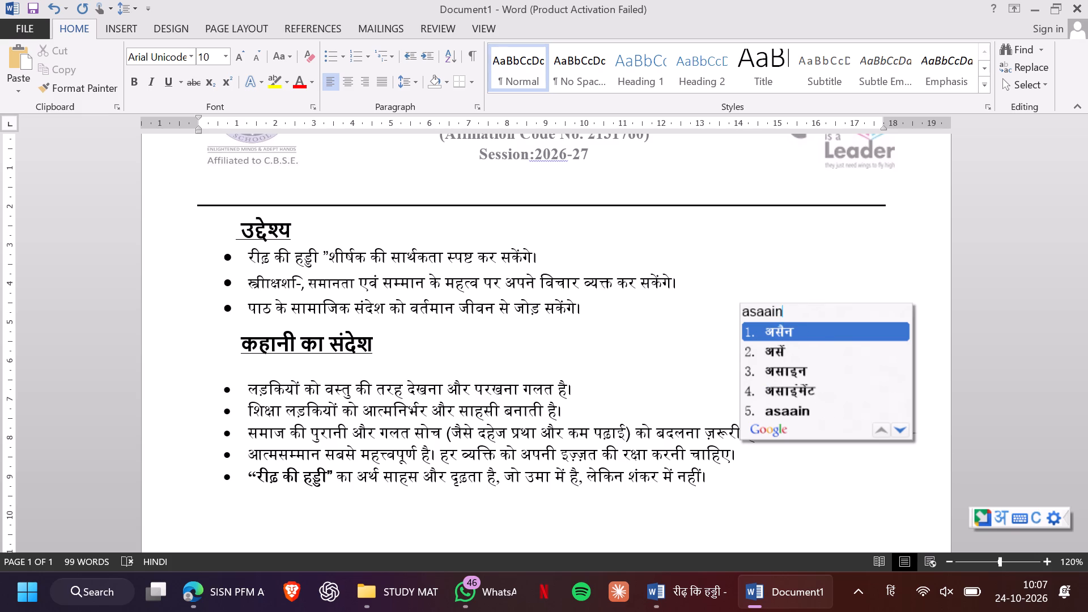
{"action": "key", "text": "Down"}
{"action": "key", "text": "Down"}
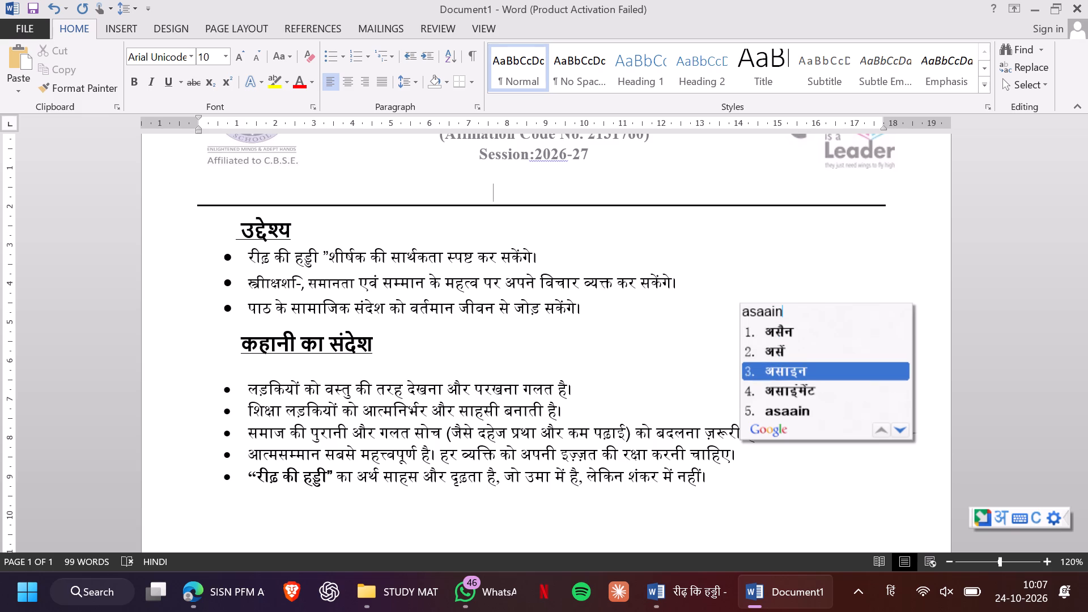
{"action": "key", "text": "Down"}
{"action": "key", "text": "space"}
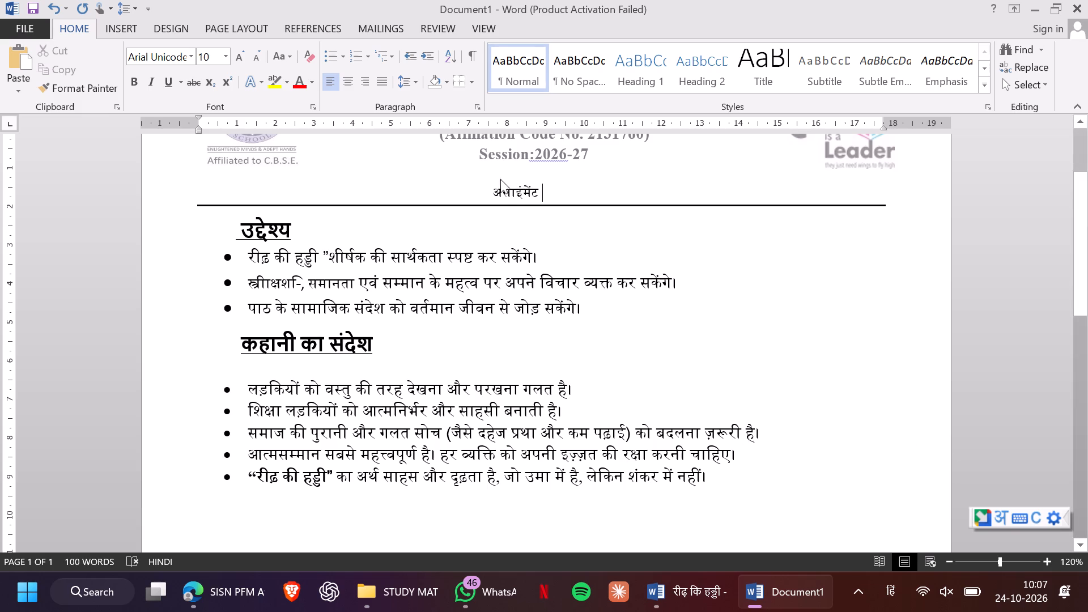
Insert the Hindi text "पाठ – रीढ़ कि हड्डी" before असाइंमेंट on the title line.
{"action": "left_click", "coordinate": [491, 193]}
{"action": "type", "text": "paath - reedh ki haddi"}
{"action": "key", "text": "space"}
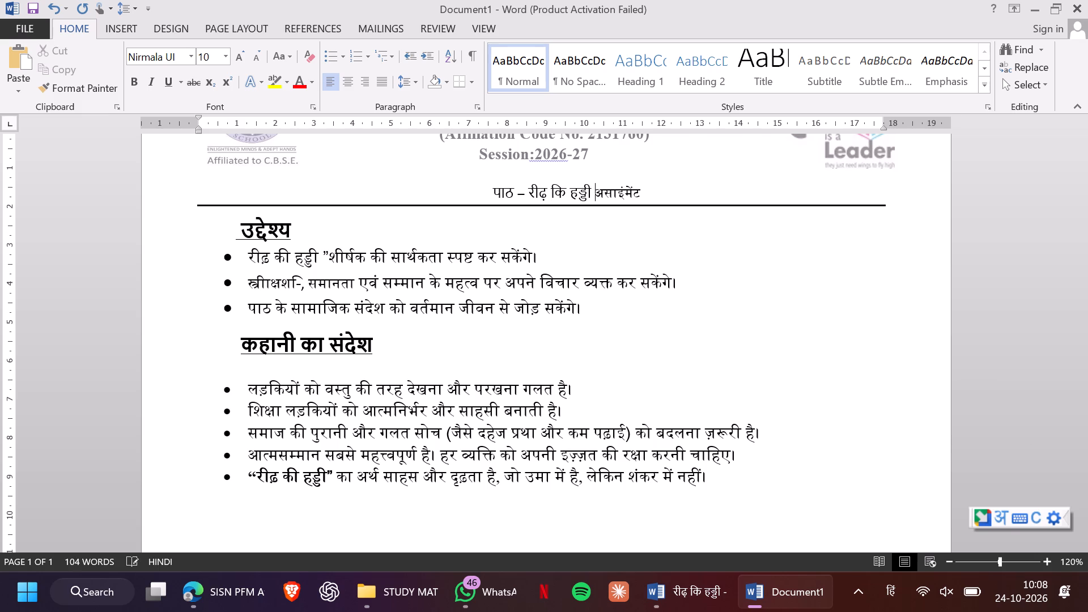
Replace the word between रीढ़ and हड्डी in the title with की.
{"action": "left_click", "coordinate": [567, 186]}
{"action": "key", "text": "BackSpace"}
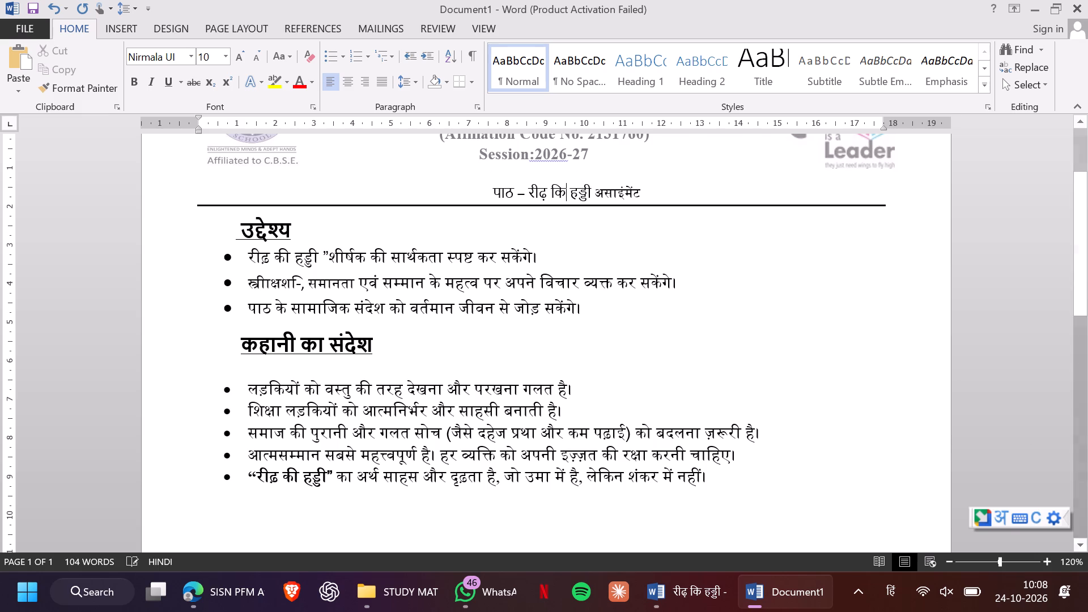
{"action": "key", "text": "BackSpace"}
{"action": "type", "text": "ki"}
{"action": "key", "text": "Down"}
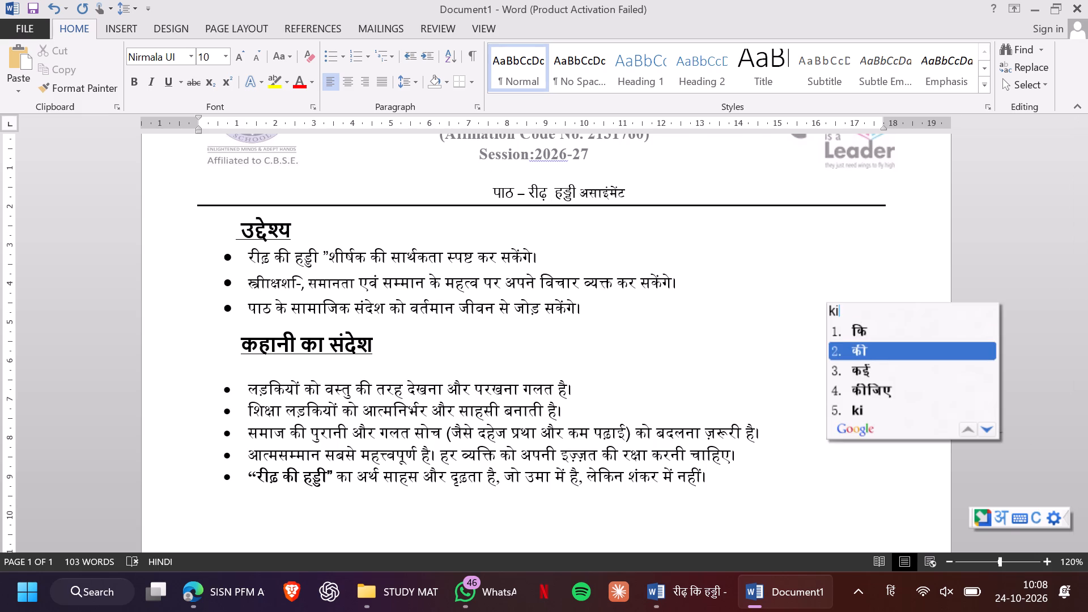
{"action": "key", "text": "space"}
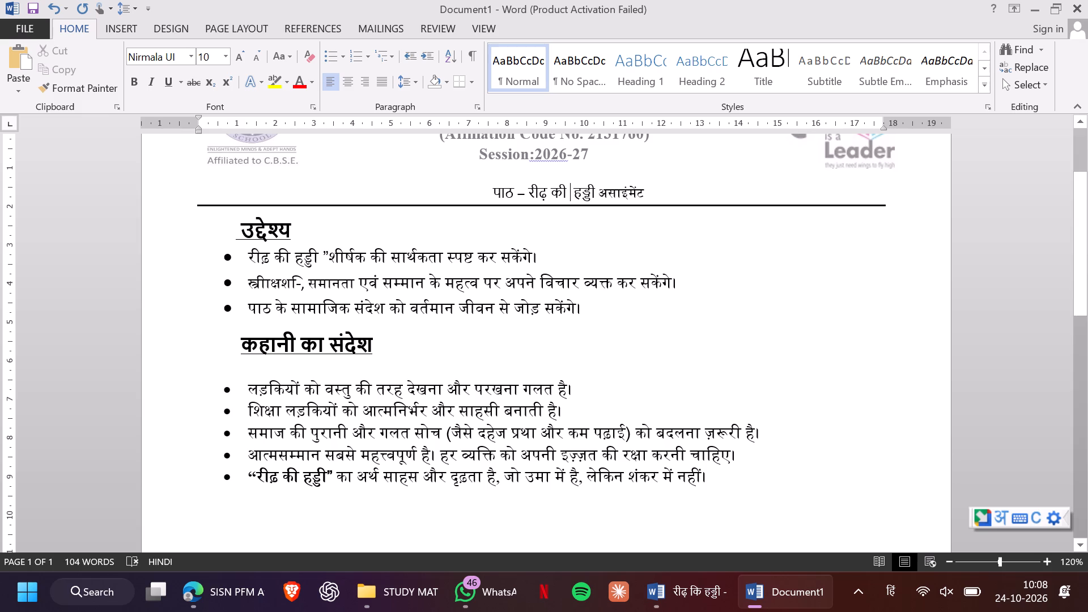
Remove one tab of indentation before पाठ on the title line above the dividing line.
{"action": "double_click", "coordinate": [496, 193]}
{"action": "left_click", "coordinate": [496, 193]}
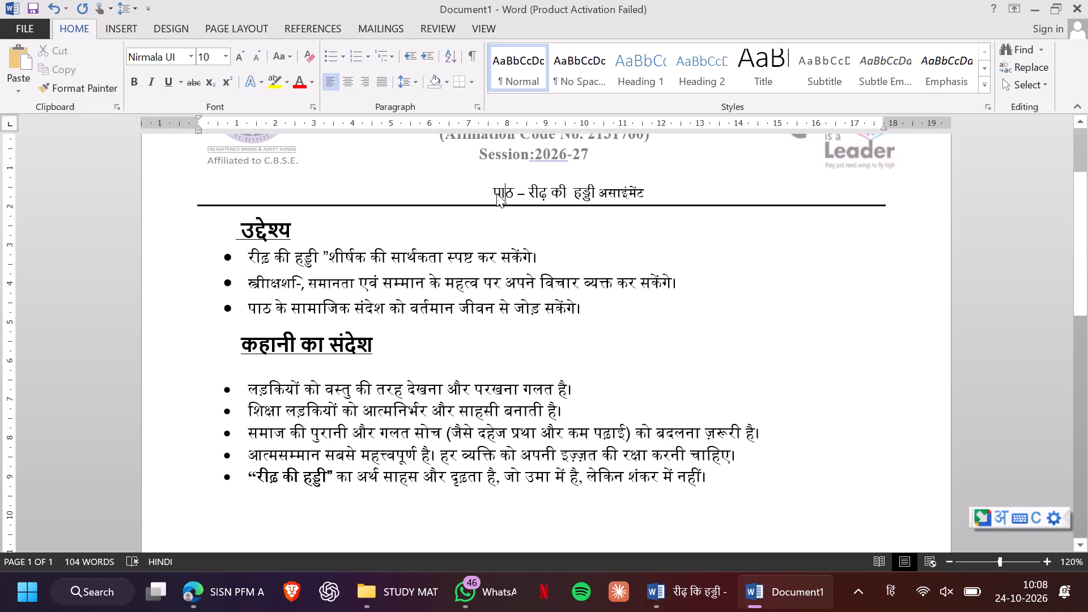
{"action": "left_click", "coordinate": [486, 189]}
{"action": "left_click", "coordinate": [486, 189]}
{"action": "key", "text": "BackSpace"}
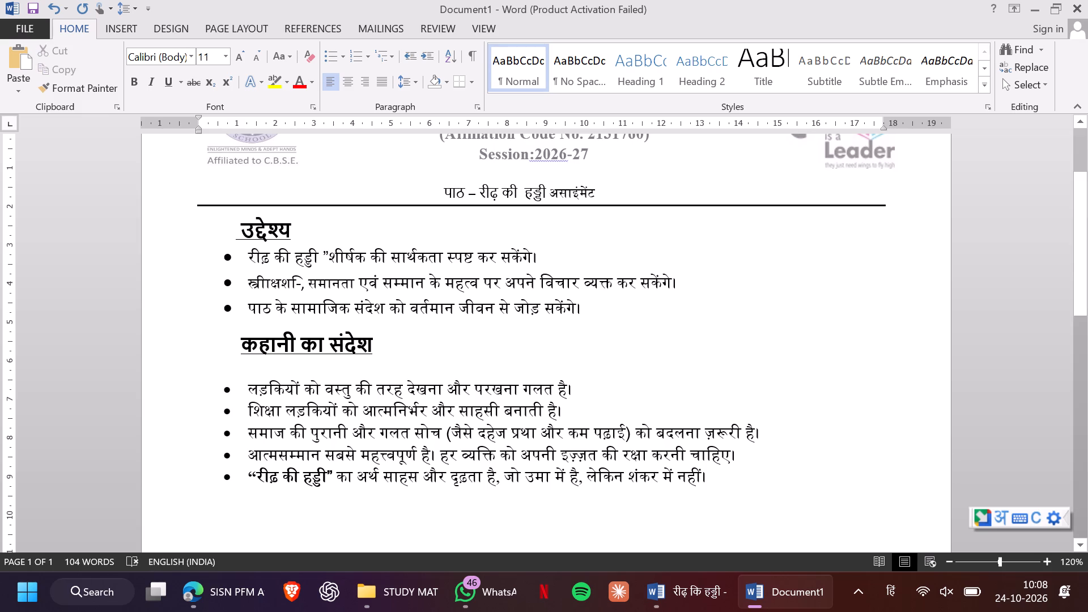
Enclose असाइंमेंट on the title line in parentheses, with a space after the opening one.
{"action": "left_click", "coordinate": [550, 193]}
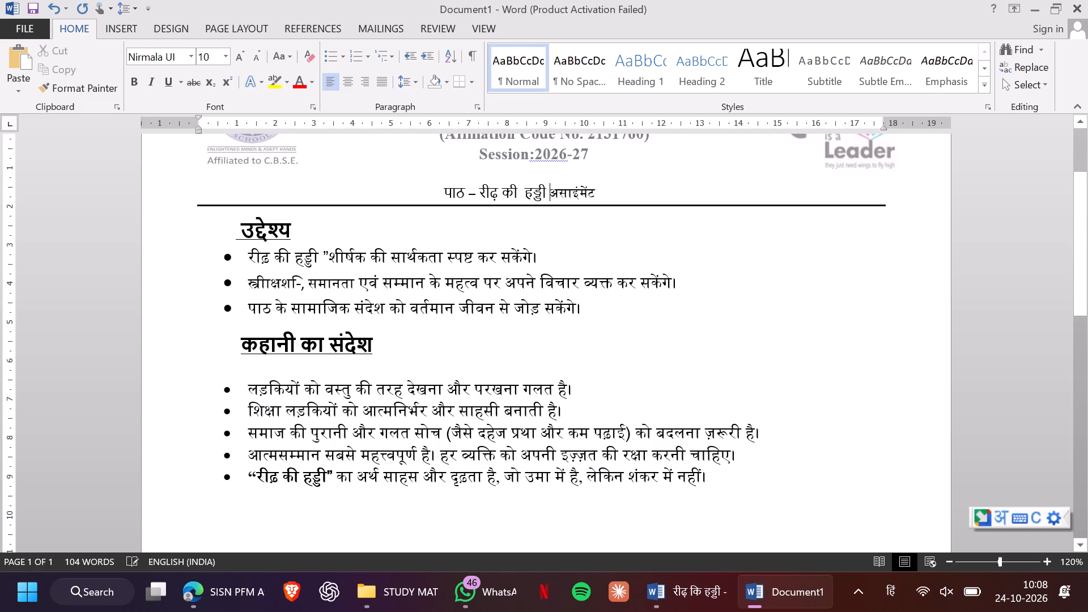
{"action": "key", "text": "shift+parenleft"}
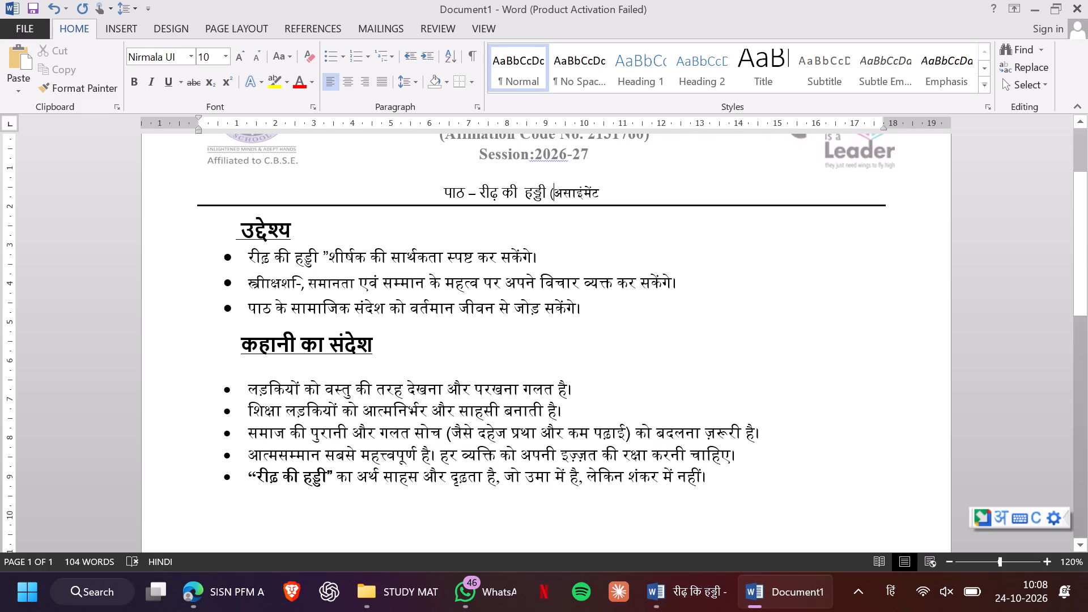
{"action": "left_click", "coordinate": [603, 191]}
{"action": "key", "text": "shift+parenright"}
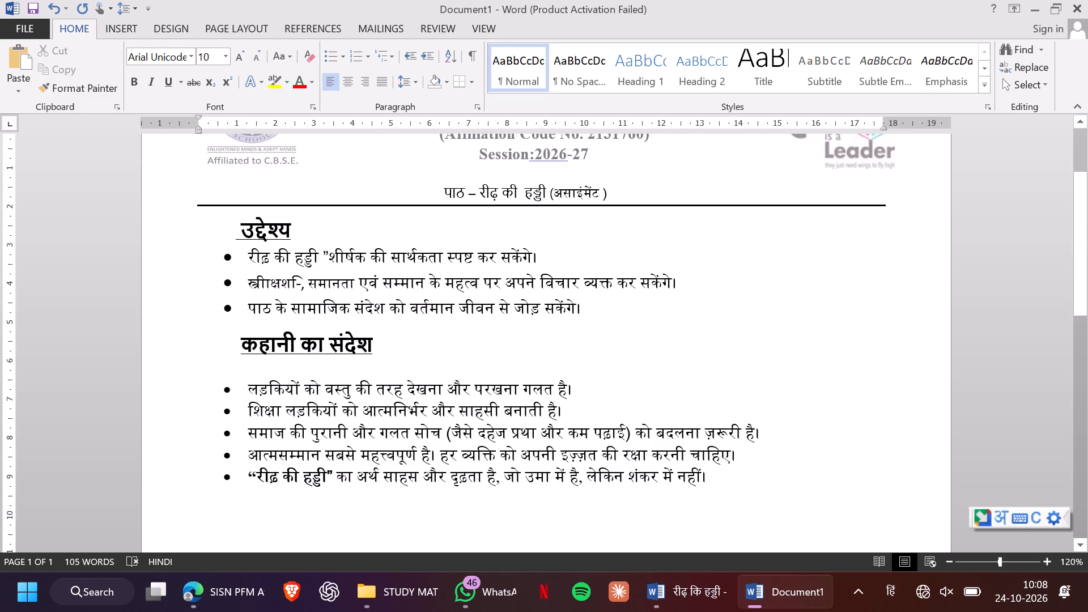
{"action": "left_click", "coordinate": [558, 197]}
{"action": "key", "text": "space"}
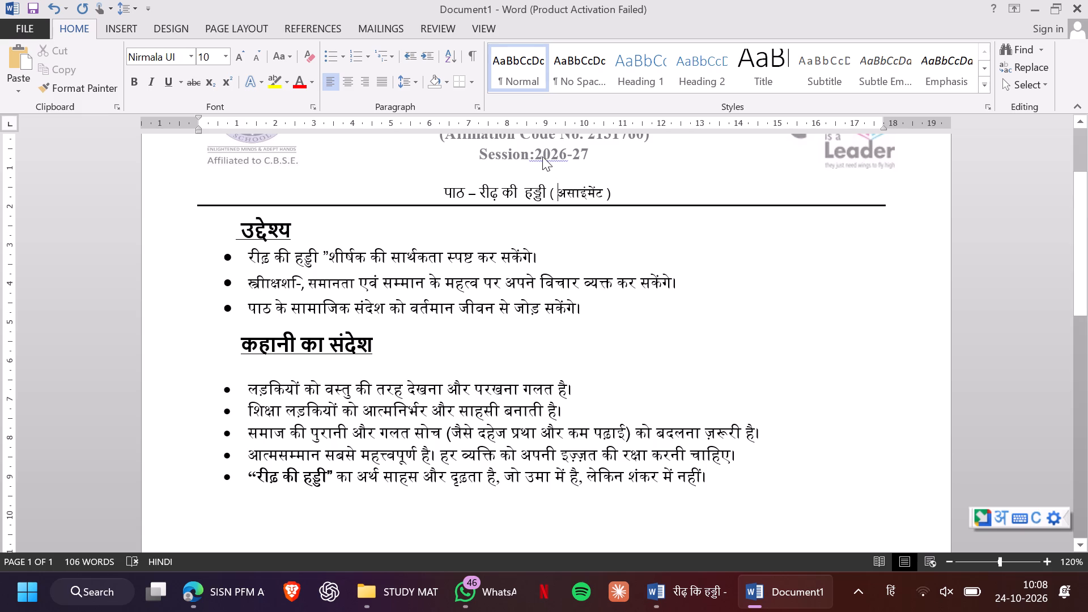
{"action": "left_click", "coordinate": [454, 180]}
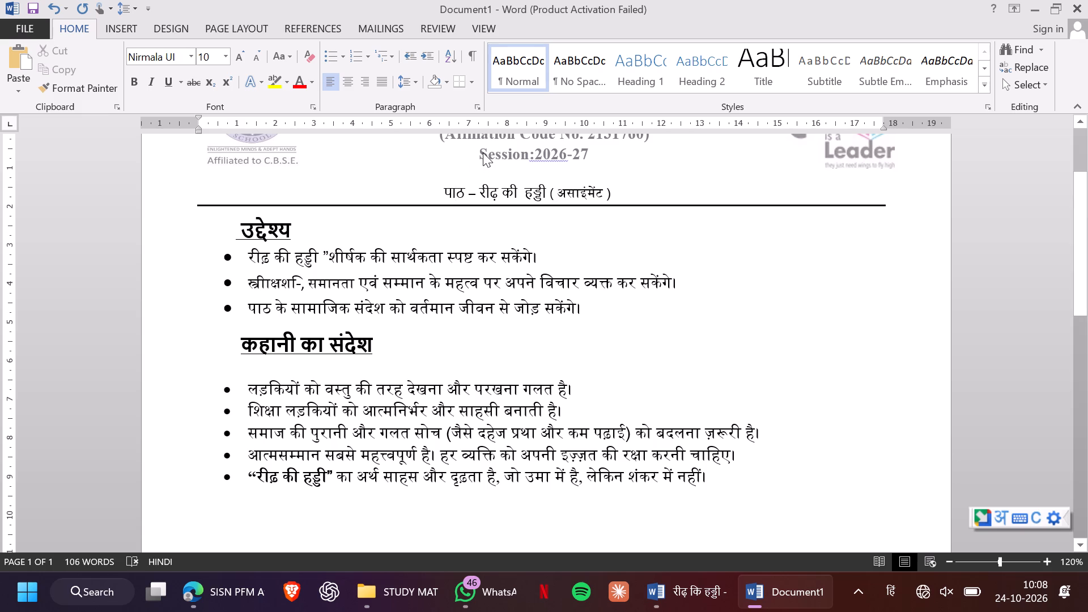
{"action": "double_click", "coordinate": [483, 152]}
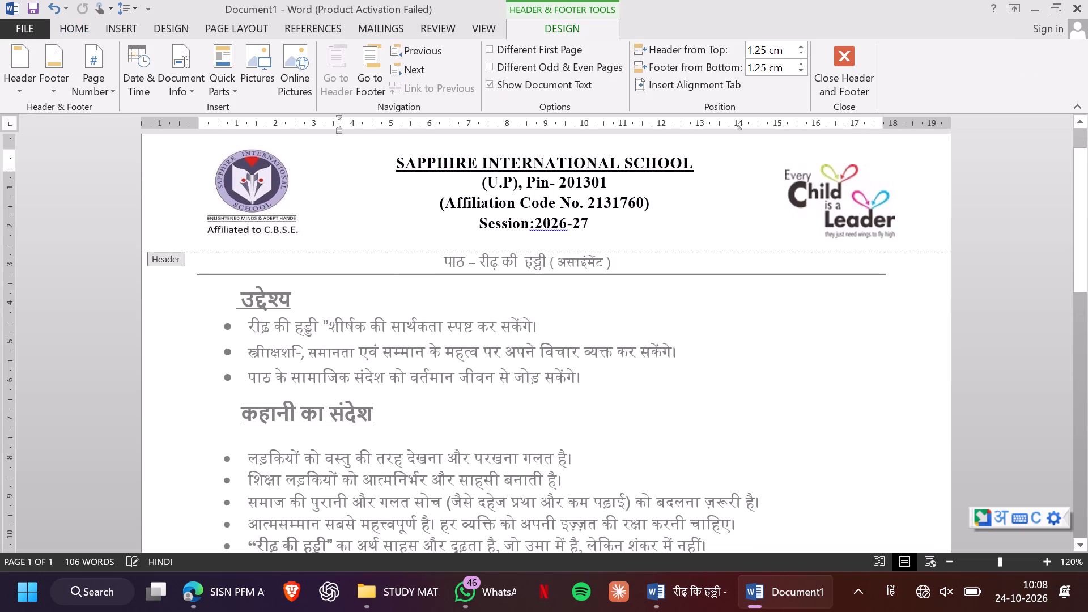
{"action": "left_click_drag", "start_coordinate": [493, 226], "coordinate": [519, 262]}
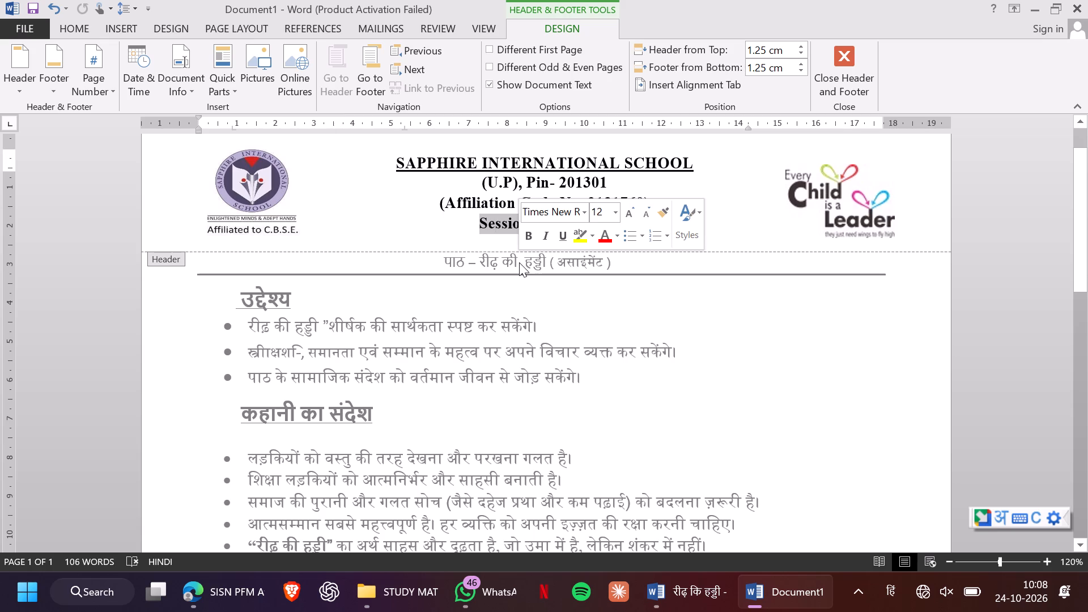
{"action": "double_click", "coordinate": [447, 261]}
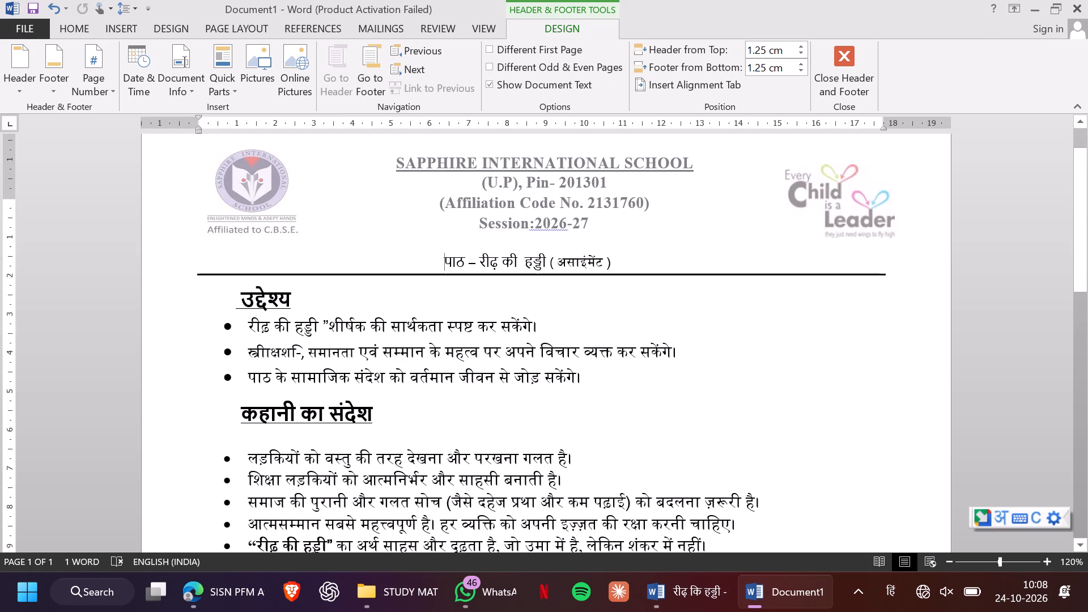
Make the whole title line पाठ – रीढ़ की हड्डी ( असाइंमेंट ) bold.
{"action": "left_click_drag", "start_coordinate": [447, 261], "coordinate": [620, 258]}
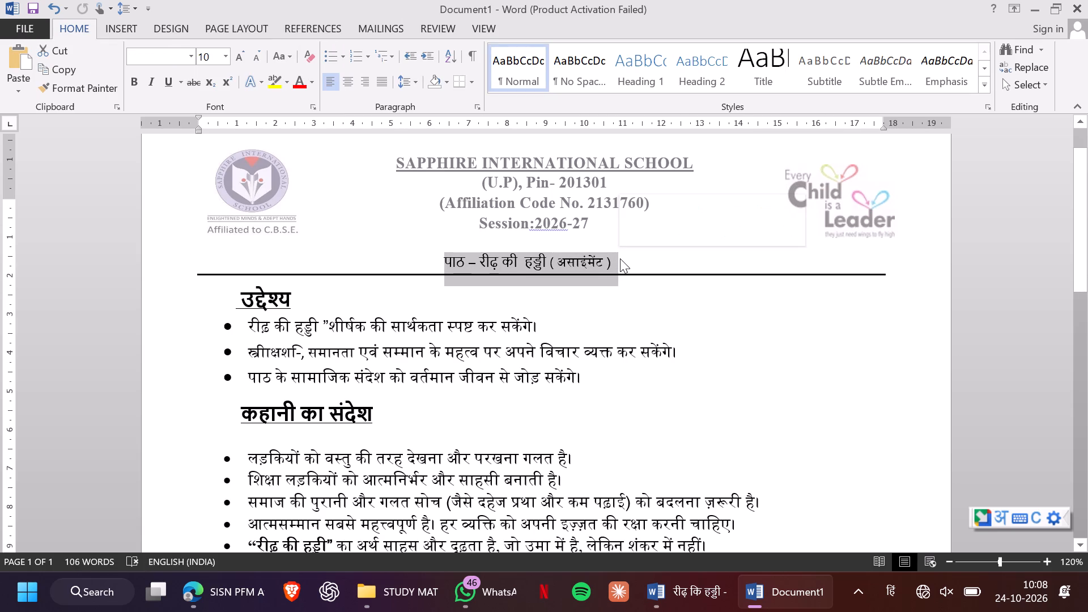
{"action": "key", "text": "ctrl+b"}
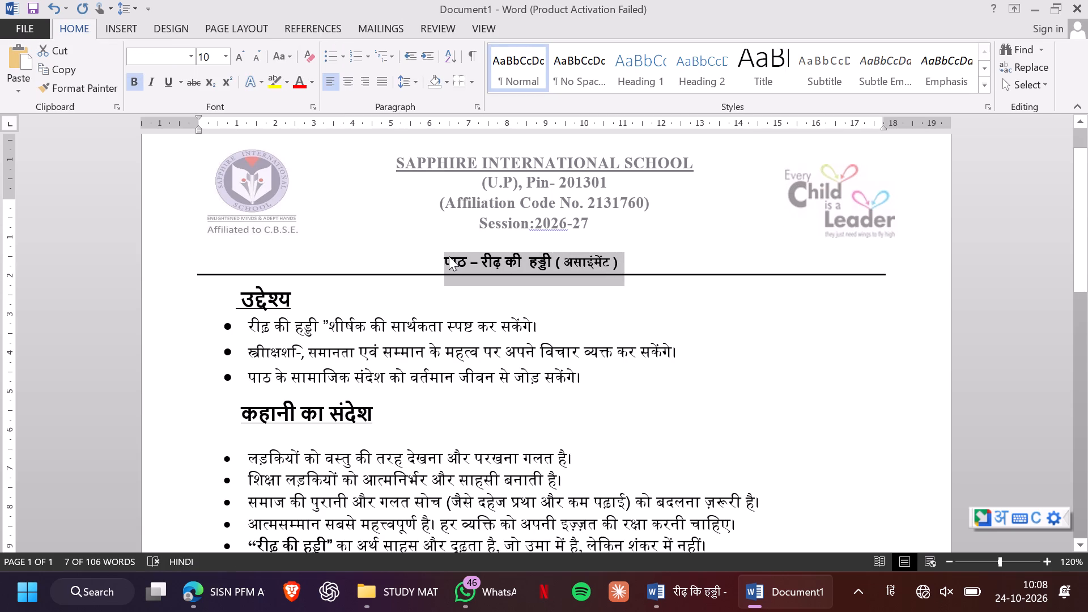
Remove all remaining indentation before पाठ so the title line starts at the page's left margin.
{"action": "double_click", "coordinate": [449, 256]}
{"action": "left_click", "coordinate": [449, 256]}
{"action": "left_click", "coordinate": [444, 257]}
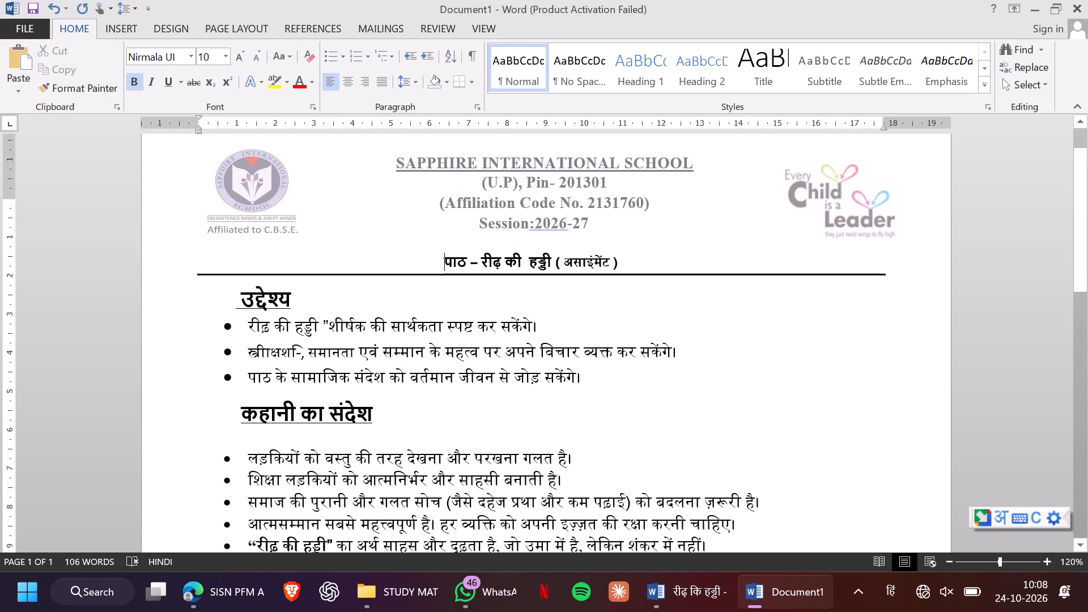
{"action": "key", "text": "BackSpace"}
{"action": "key", "text": "BackSpace"}
{"action": "key", "text": "BackSpace"}
{"action": "key", "text": "BackSpace"}
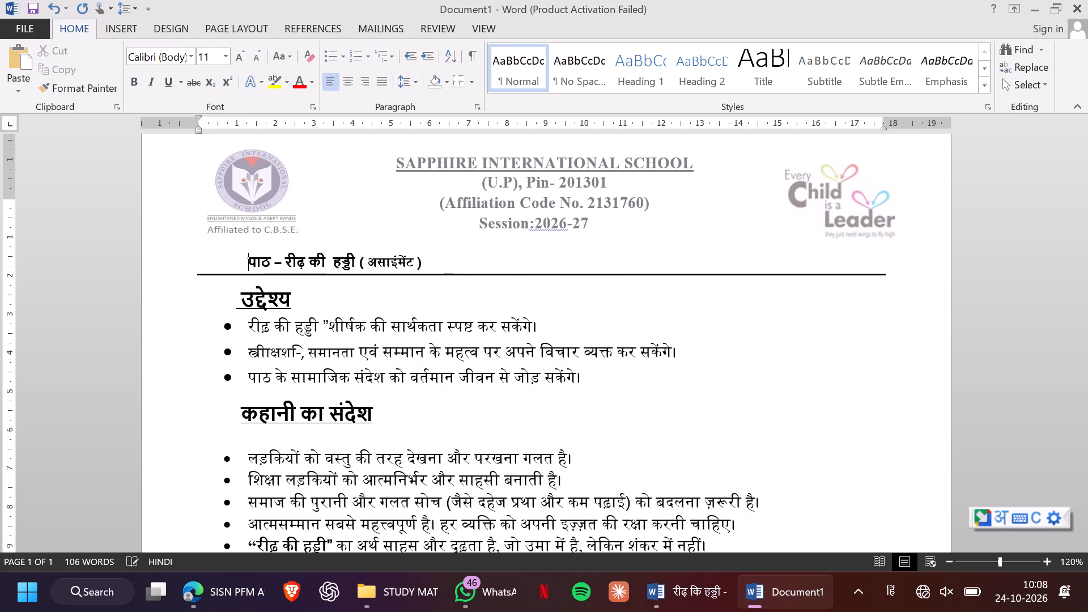
{"action": "key", "text": "BackSpace"}
{"action": "key", "text": "BackSpace"}
{"action": "key", "text": "BackSpace"}
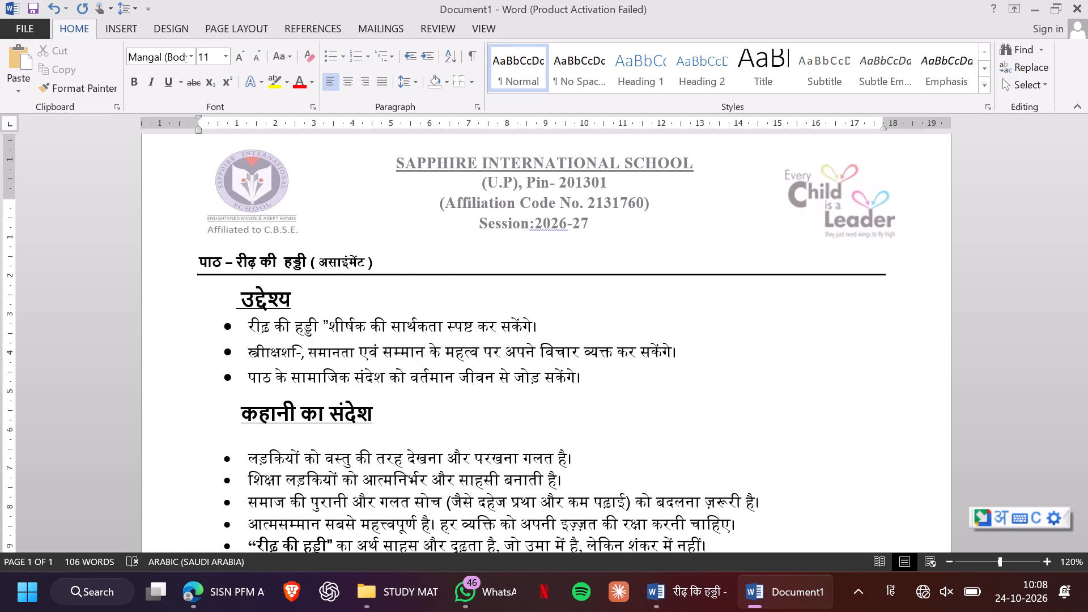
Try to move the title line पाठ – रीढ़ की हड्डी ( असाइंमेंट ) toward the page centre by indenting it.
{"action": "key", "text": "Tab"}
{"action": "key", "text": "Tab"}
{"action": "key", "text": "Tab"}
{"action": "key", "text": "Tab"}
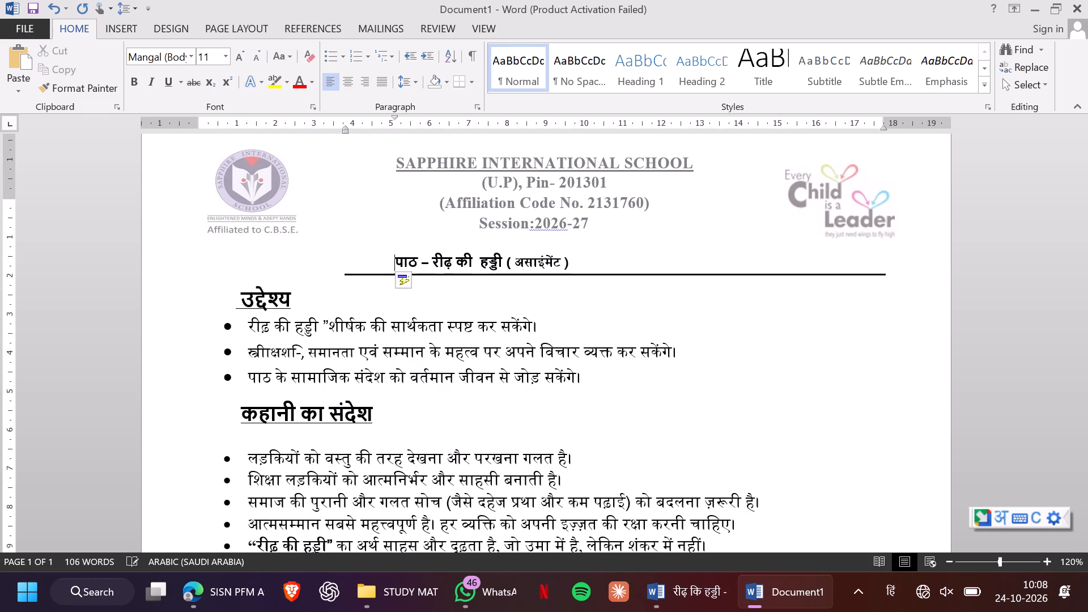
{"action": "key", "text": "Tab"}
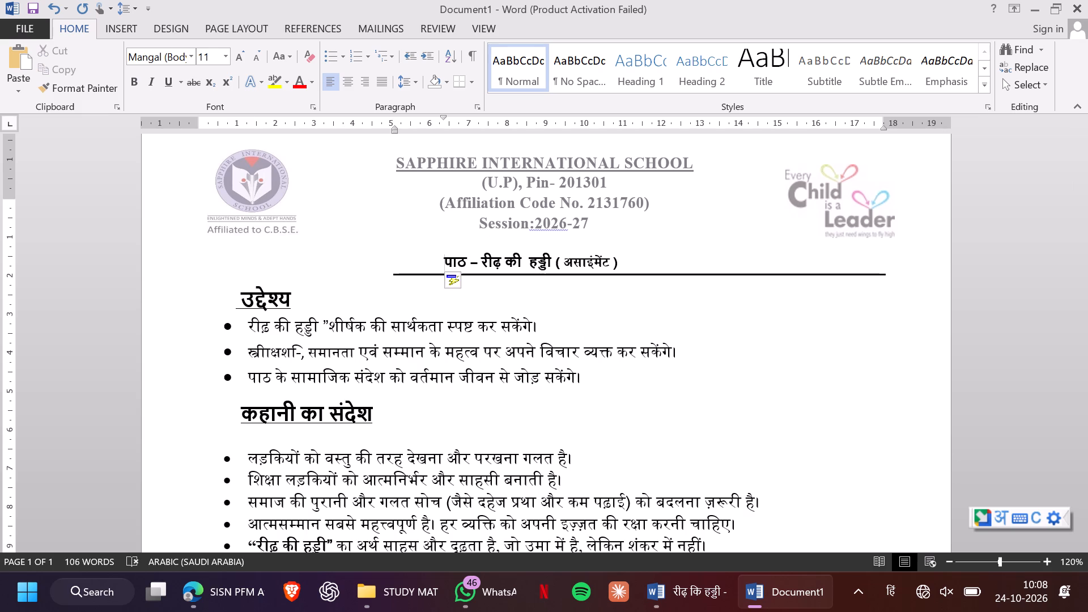
Undo the title line's indents and the earlier removal of its tab spacing, back to the centred title.
{"action": "key", "text": "ctrl+z"}
{"action": "key", "text": "ctrl+z"}
{"action": "key", "text": "ctrl+z"}
{"action": "key", "text": "ctrl+z"}
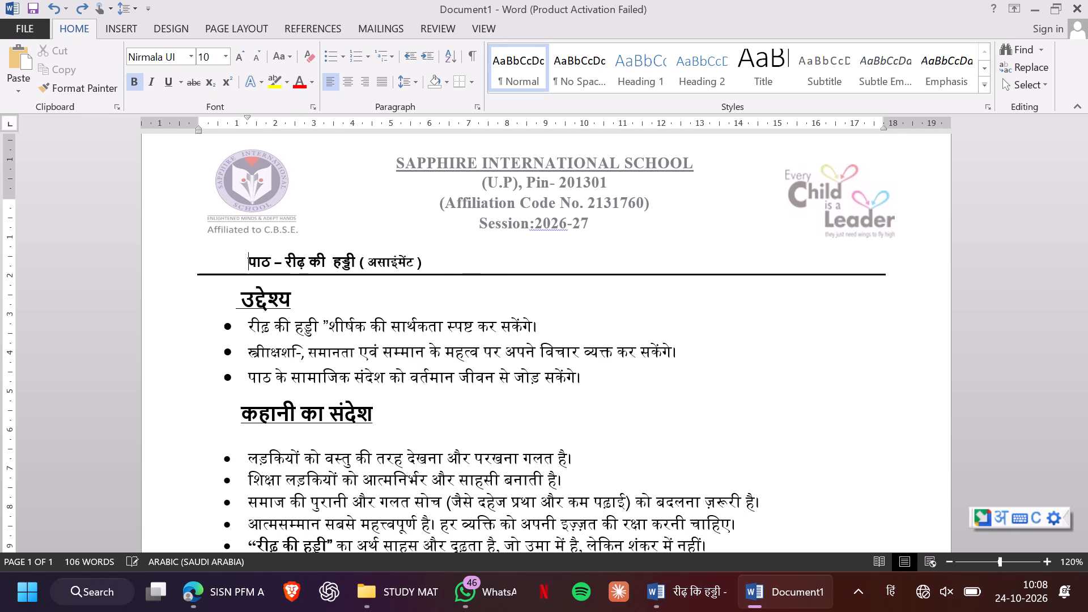
{"action": "key", "text": "ctrl+z"}
{"action": "key", "text": "ctrl+z"}
{"action": "key", "text": "ctrl+z"}
{"action": "key", "text": "ctrl+z"}
{"action": "key", "text": "ctrl+z"}
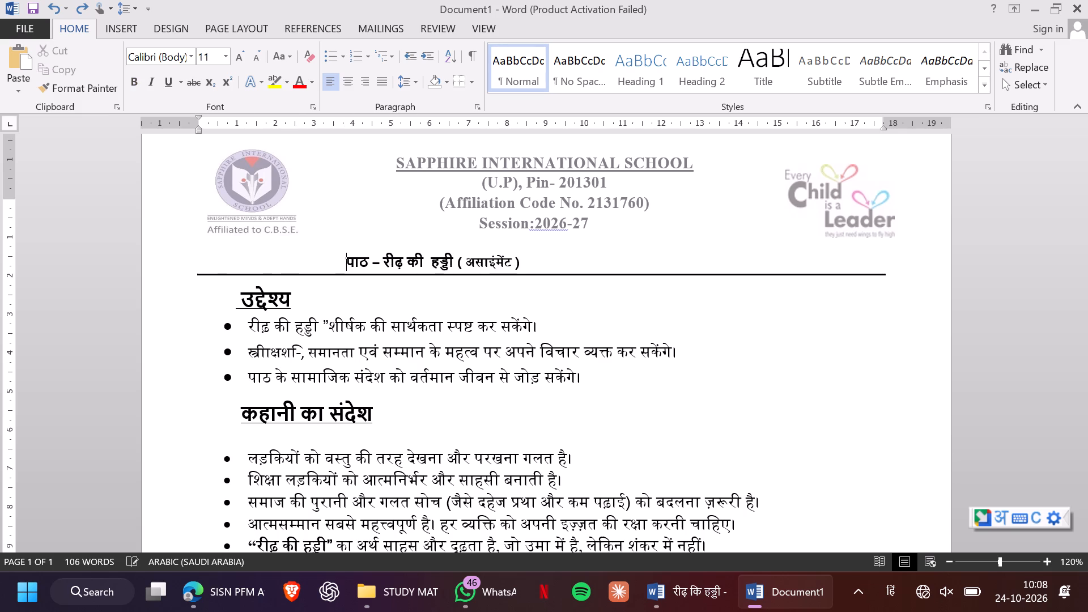
{"action": "key", "text": "ctrl+z"}
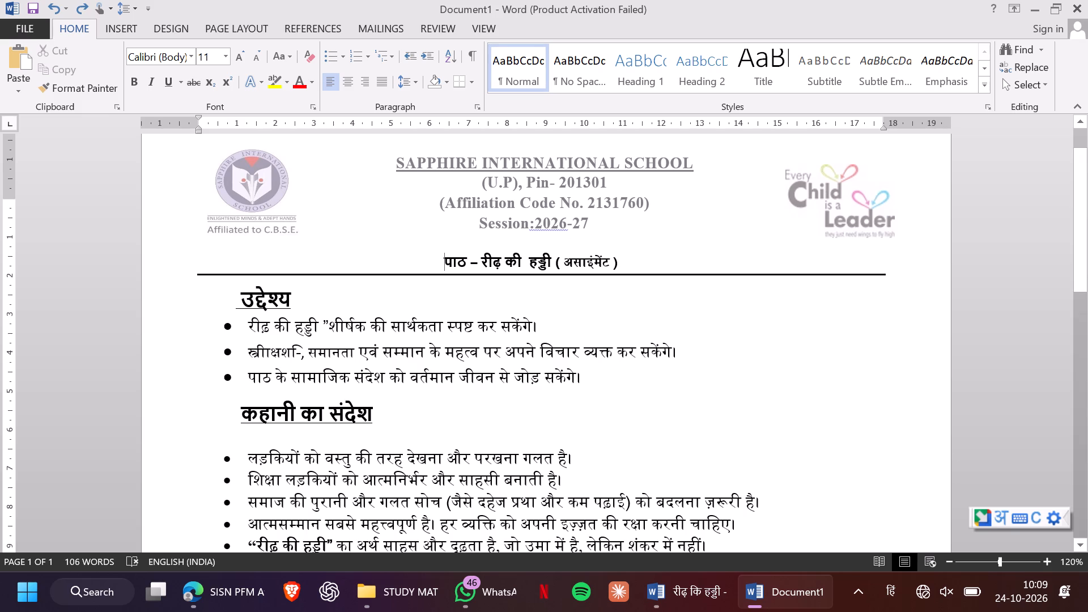
Copy the heading शब्द –अर्थ from the study material and paste it into Document1 below the last कहानी का संदेश bullet.
{"action": "left_click", "coordinate": [694, 595]}
{"action": "scroll", "coordinate": [591, 473], "scroll_direction": "down", "scroll_amount": 1}
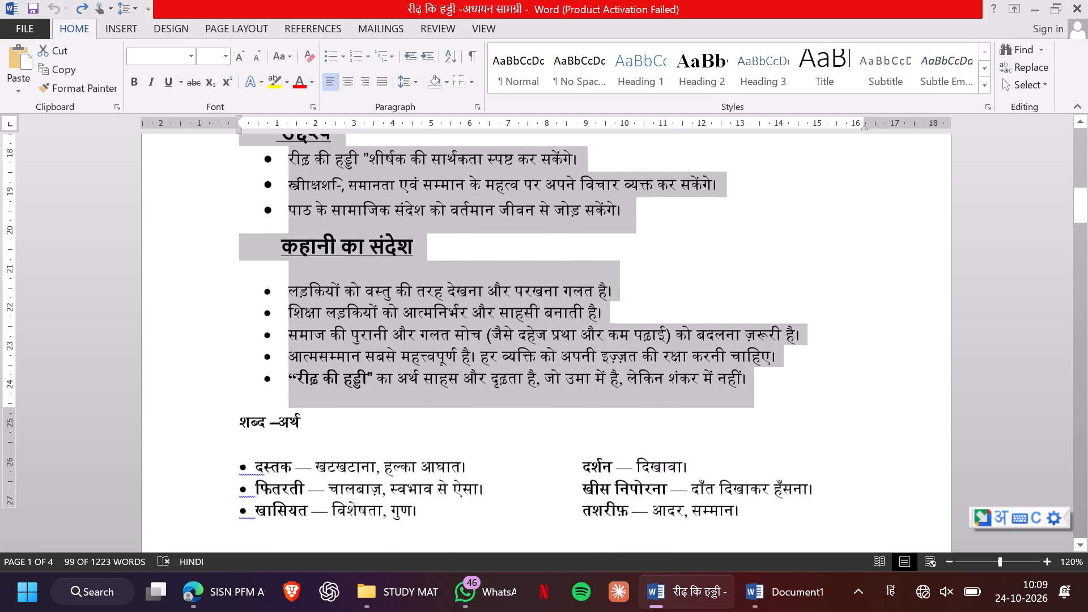
{"action": "scroll", "coordinate": [591, 473], "scroll_direction": "down", "scroll_amount": 1}
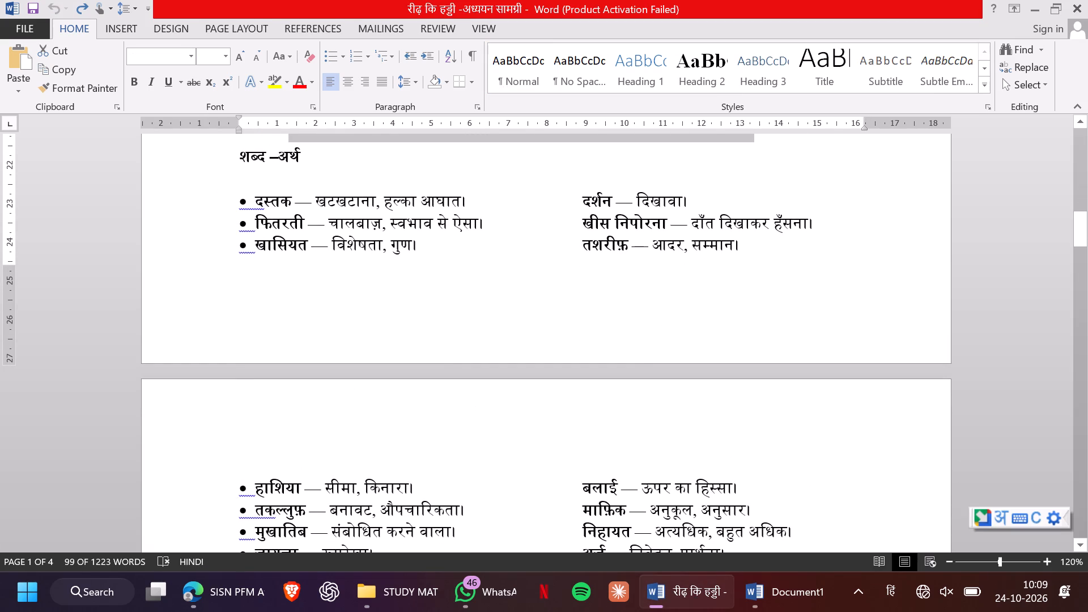
{"action": "left_click_drag", "start_coordinate": [239, 154], "coordinate": [326, 166]}
{"action": "key", "text": "ctrl+c"}
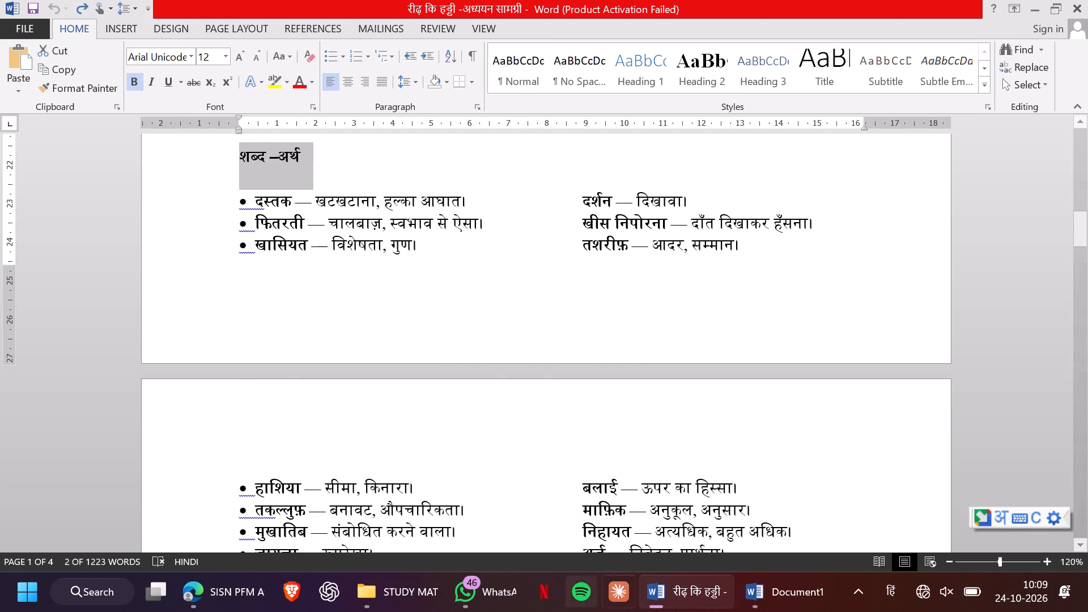
{"action": "left_click", "coordinate": [781, 606]}
{"action": "scroll", "coordinate": [781, 606], "scroll_direction": "down", "scroll_amount": 1}
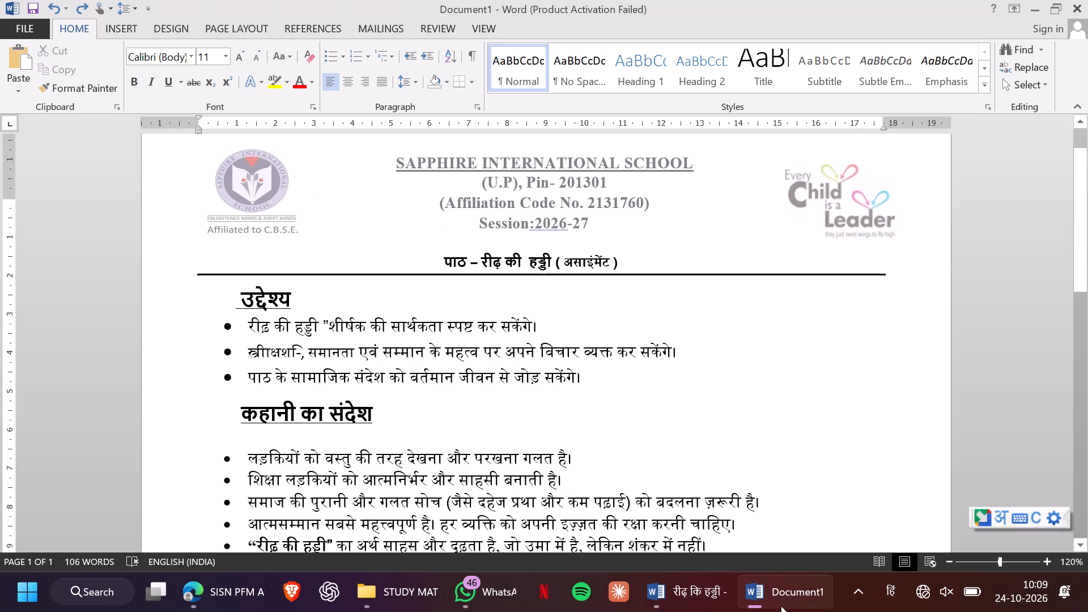
{"action": "scroll", "coordinate": [781, 606], "scroll_direction": "down", "scroll_amount": 1}
{"action": "left_click", "coordinate": [757, 536]}
{"action": "key", "text": "Return"}
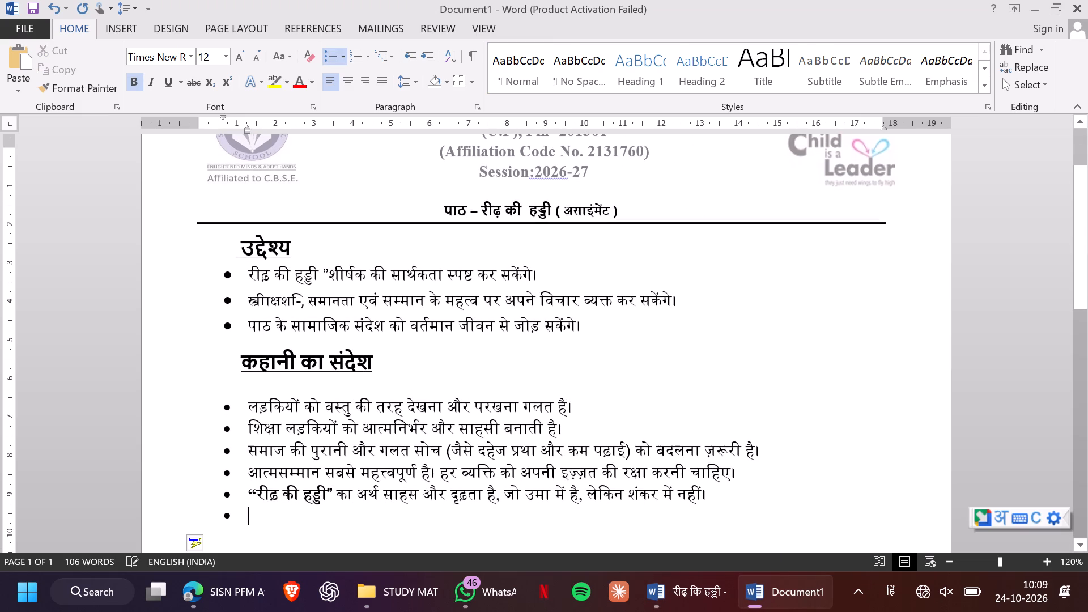
{"action": "key", "text": "BackSpace"}
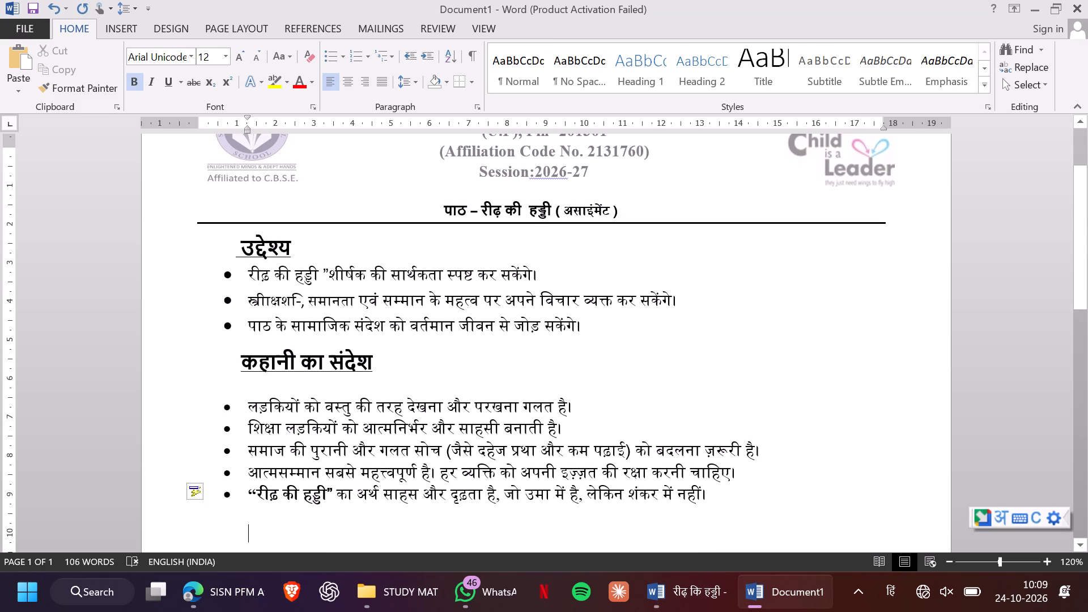
{"action": "key", "text": "ctrl+v"}
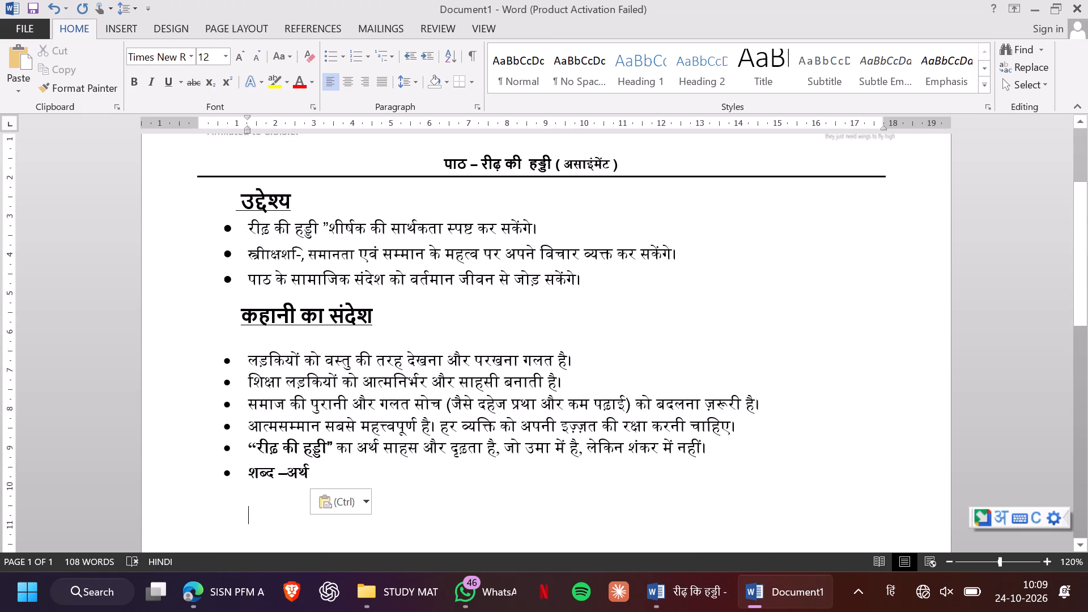
Remove the bullet from the pasted शब्द –अर्थ heading.
{"action": "left_click", "coordinate": [250, 478]}
{"action": "key", "text": "BackSpace"}
{"action": "key", "text": "BackSpace"}
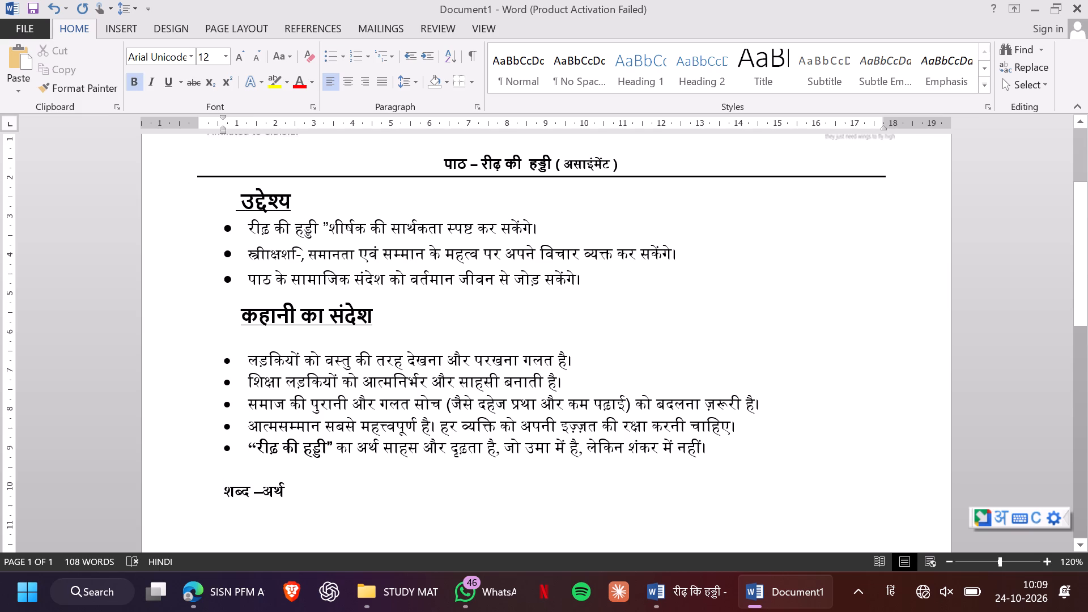
Add the Hindi instruction "पाठ्य पुस्तक से देख कर शब्द-अर्थ पूर्ण कीजिए –" on a new line below the शब्द –अर्थ heading.
{"action": "left_click", "coordinate": [285, 497]}
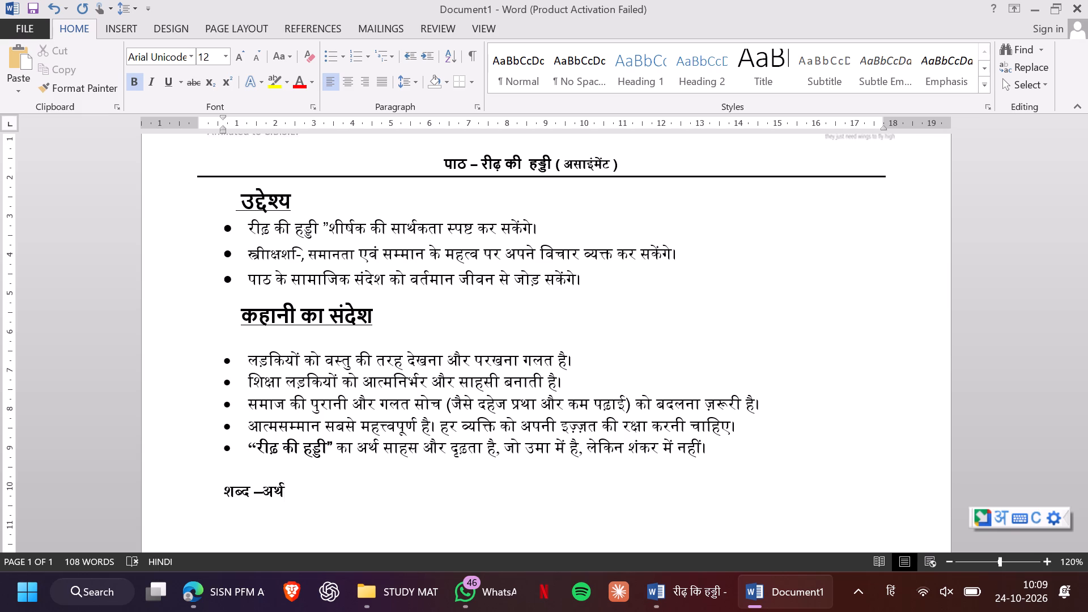
{"action": "key", "text": "Return"}
{"action": "type", "text": "paathypus"}
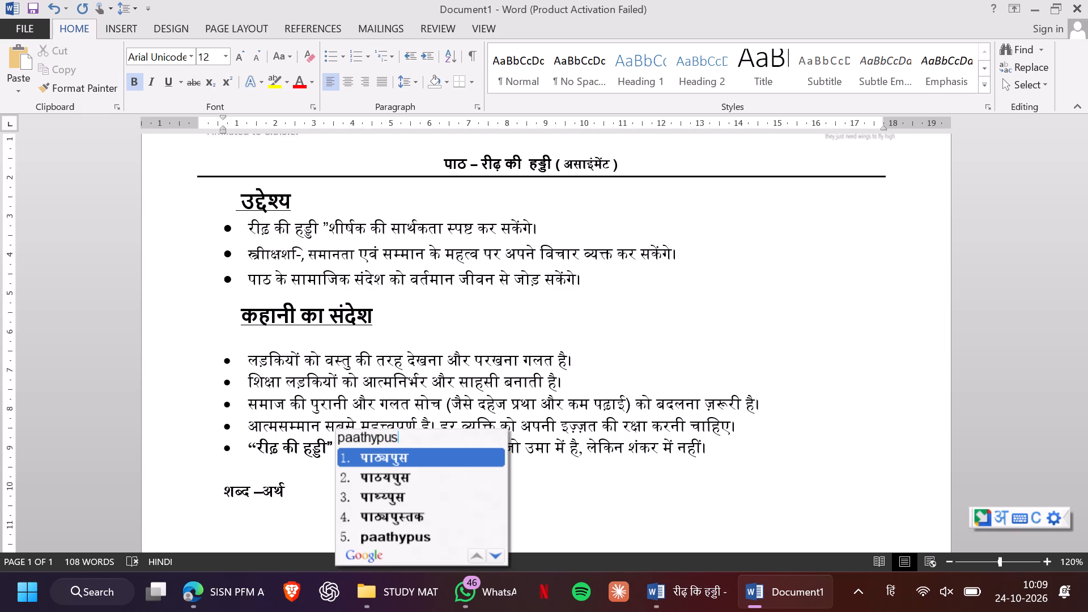
{"action": "type", "text": "tak se dekh ke"}
{"action": "key", "text": "BackSpace"}
{"action": "type", "text": "r"}
{"action": "key", "text": "space"}
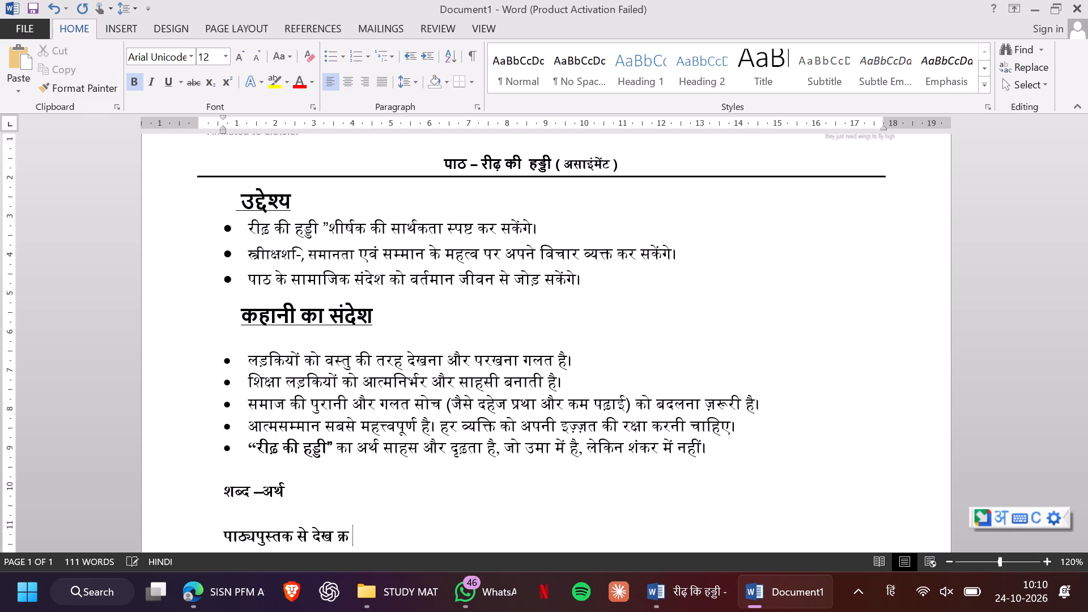
{"action": "key", "text": "BackSpace"}
{"action": "key", "text": "BackSpace"}
{"action": "key", "text": "BackSpace"}
{"action": "type", "text": "r"}
{"action": "key", "text": "space"}
{"action": "type", "text": "shbd"}
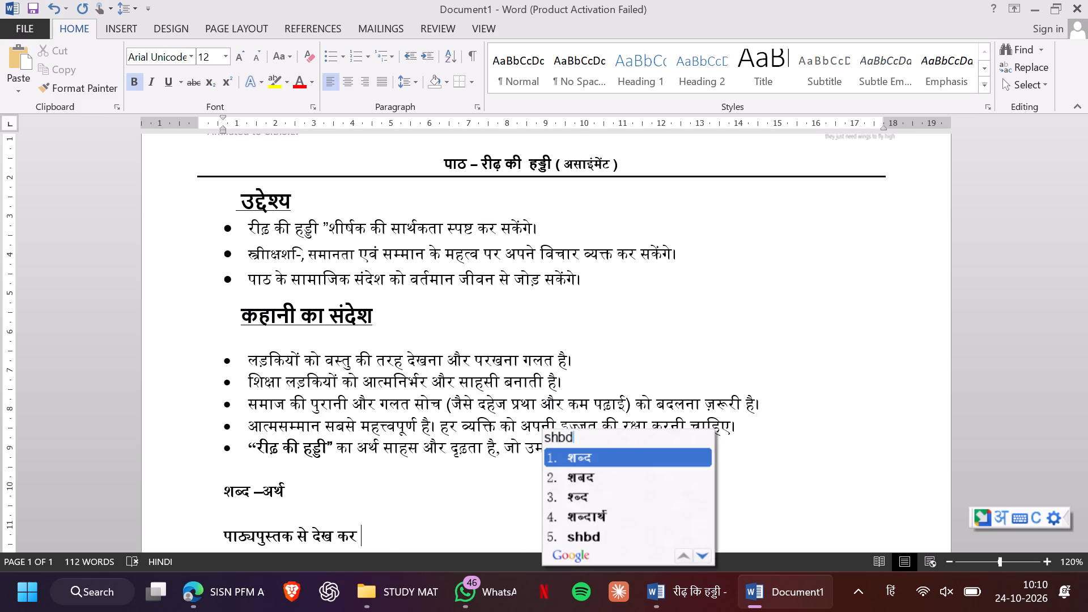
{"action": "key", "text": "space"}
{"action": "type", "text": "aa"}
{"action": "key", "text": "BackSpace"}
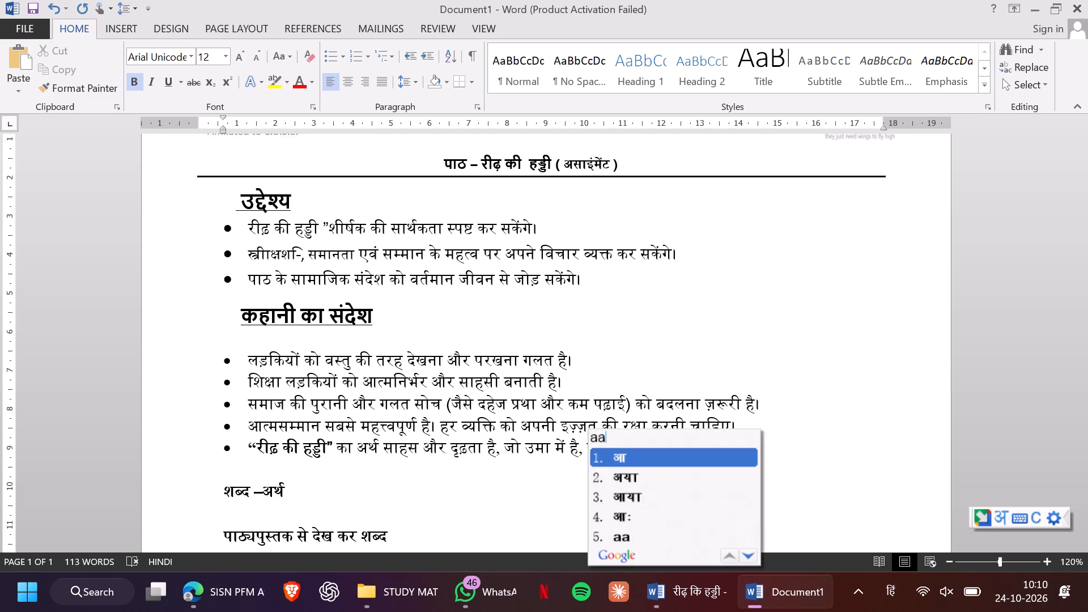
{"action": "type", "text": "rth"}
{"action": "key", "text": "space"}
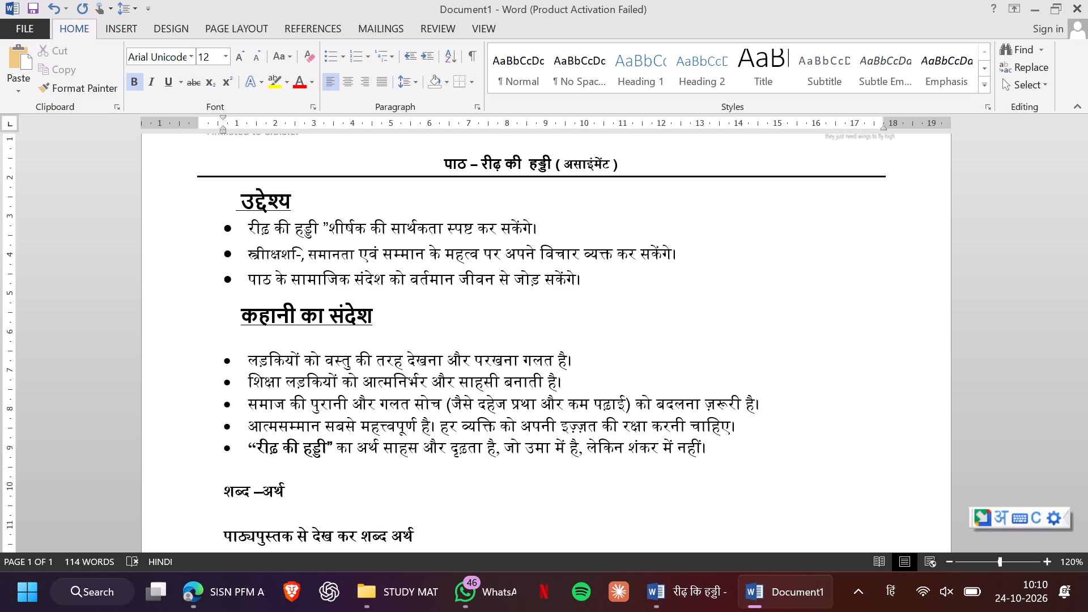
{"action": "type", "text": "poorn kijiye"}
{"action": "key", "text": "space"}
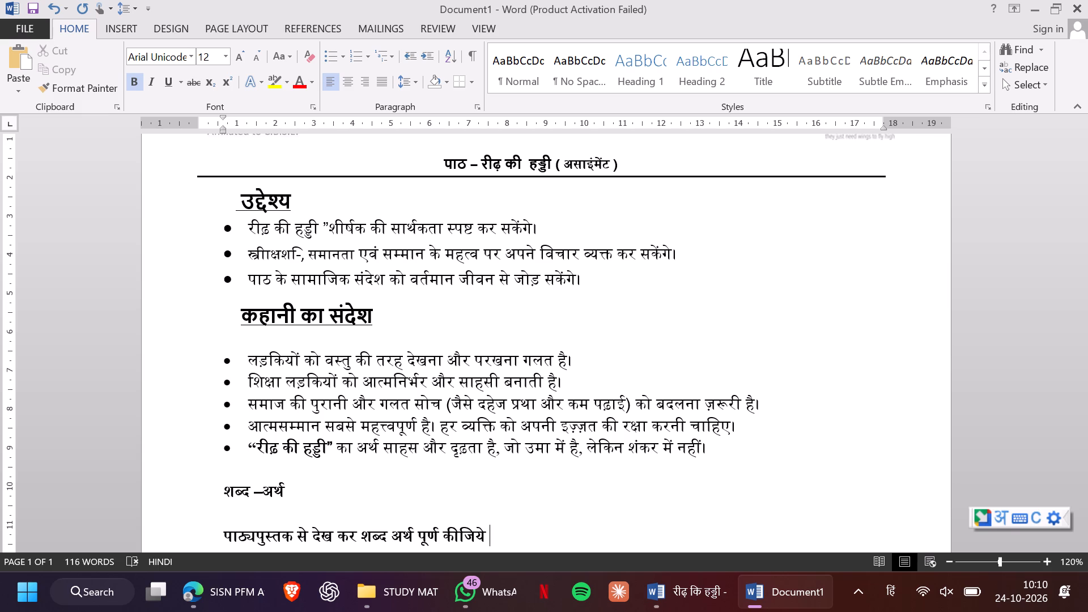
Correct the end of the instruction below the शब्द –अर्थ heading to read "शब्द-अर्थ पूर्ण कीजिए –", followed by a new line.
{"action": "left_click", "coordinate": [394, 534]}
{"action": "key", "text": "BackSpace"}
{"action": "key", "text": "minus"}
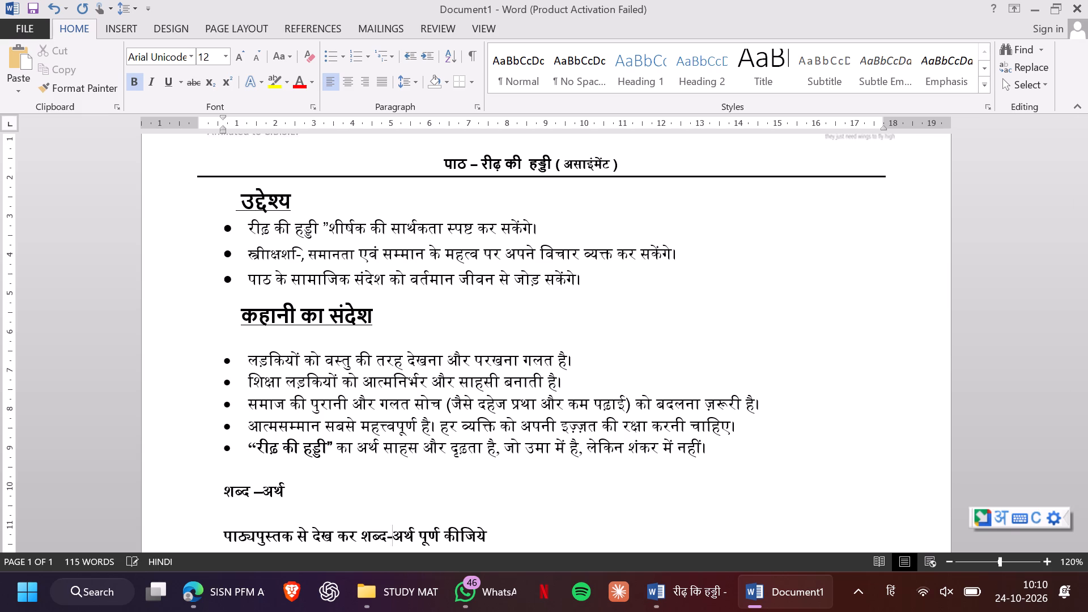
{"action": "left_click", "coordinate": [492, 534]}
{"action": "key", "text": "BackSpace"}
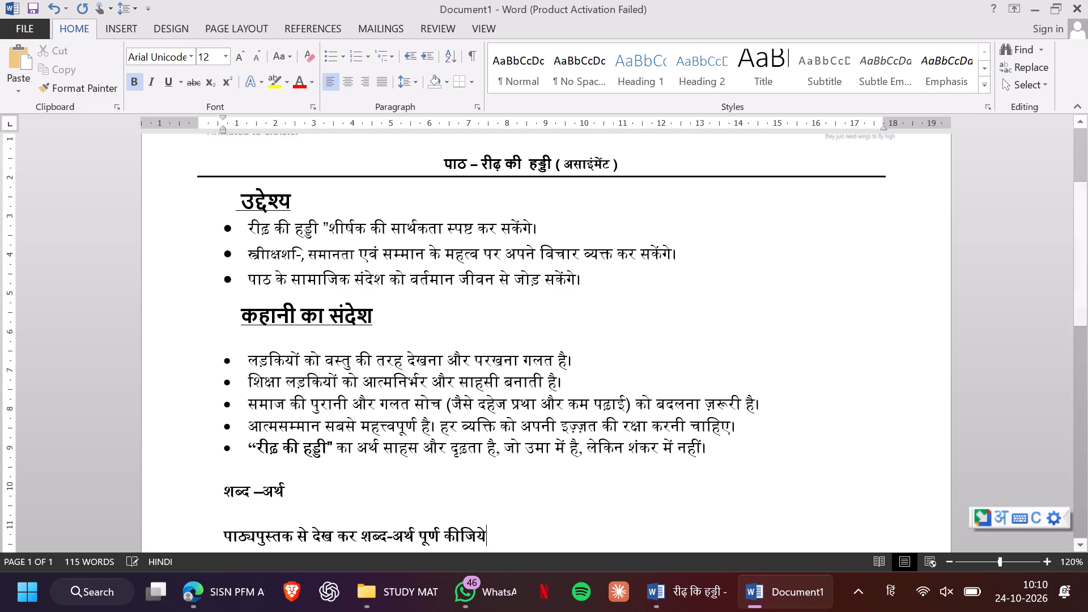
{"action": "key", "text": "BackSpace"}
{"action": "key", "text": "BackSpace"}
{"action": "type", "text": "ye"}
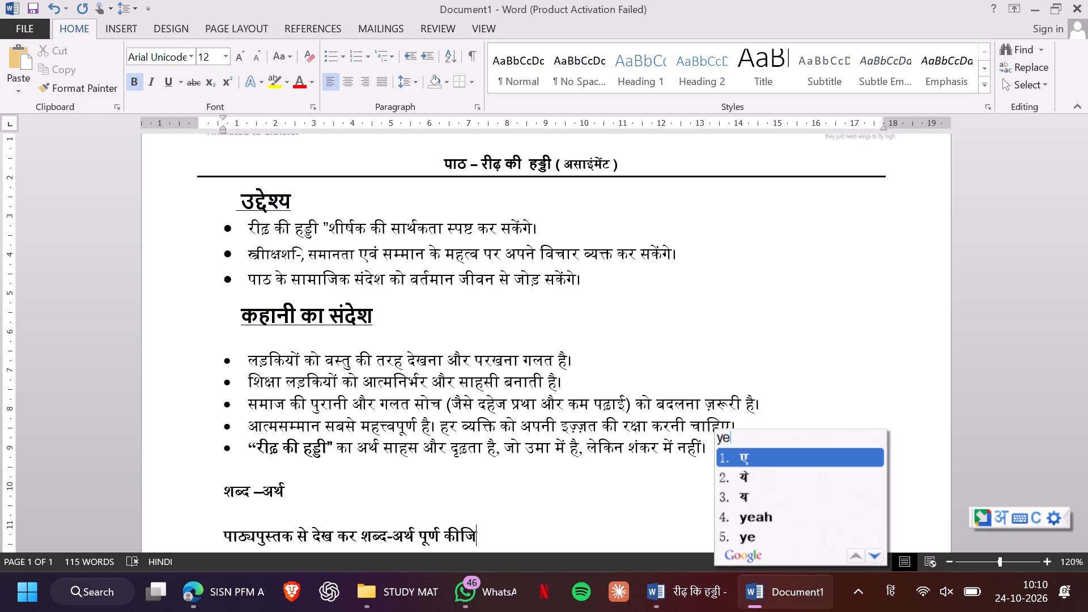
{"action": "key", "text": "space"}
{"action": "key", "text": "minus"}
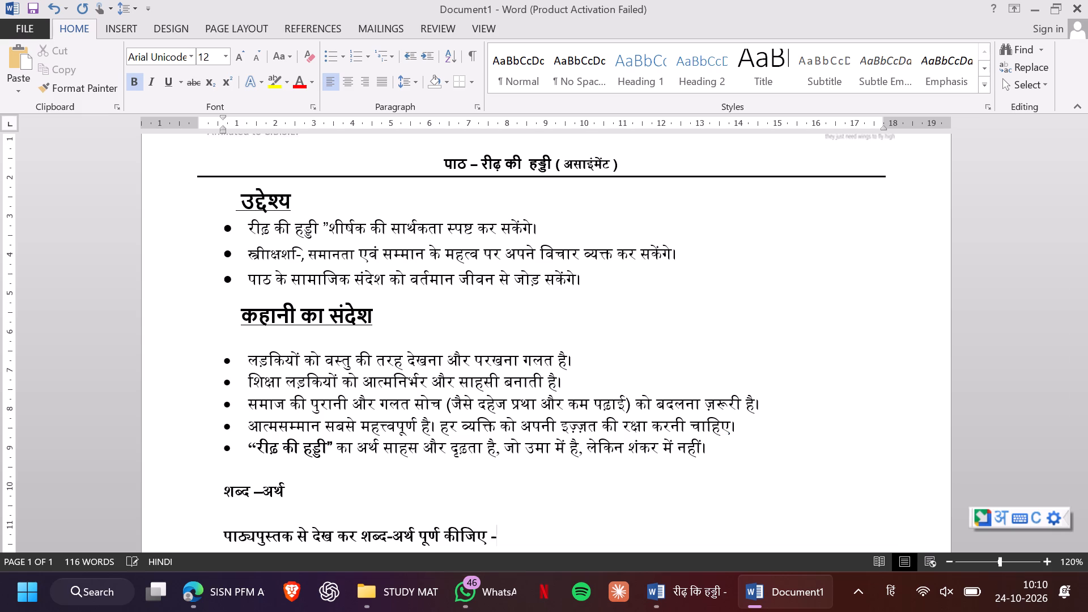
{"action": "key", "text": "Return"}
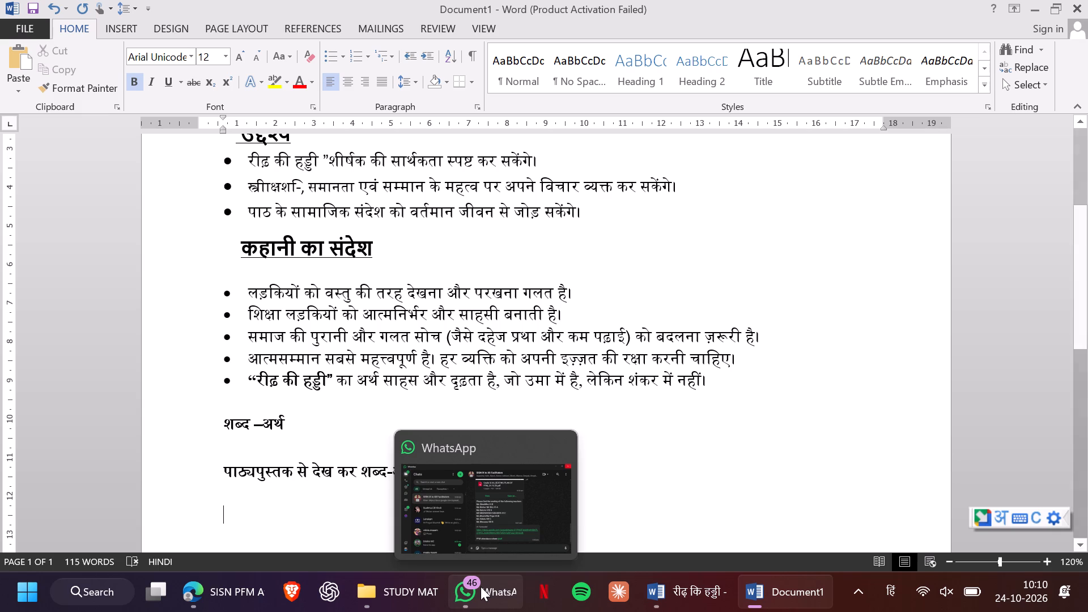
Split पाठ्यपुस्तक into two words, "पाठ्य पुस्तक", in the instruction line and add another new line after the instruction.
{"action": "left_click", "coordinate": [262, 464]}
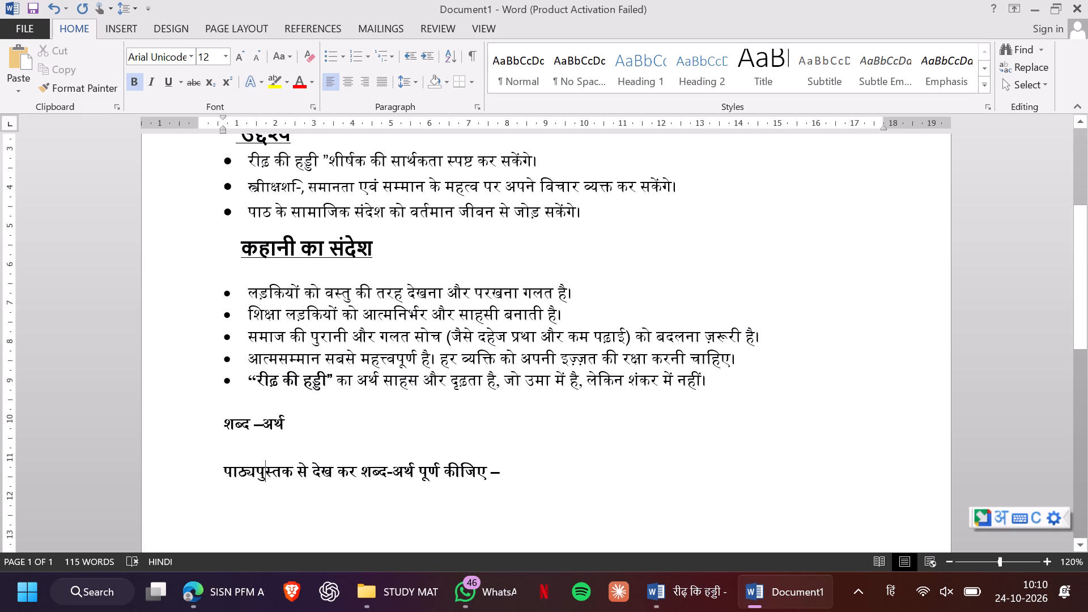
{"action": "left_click", "coordinate": [257, 473]}
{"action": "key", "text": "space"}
{"action": "left_click", "coordinate": [519, 471]}
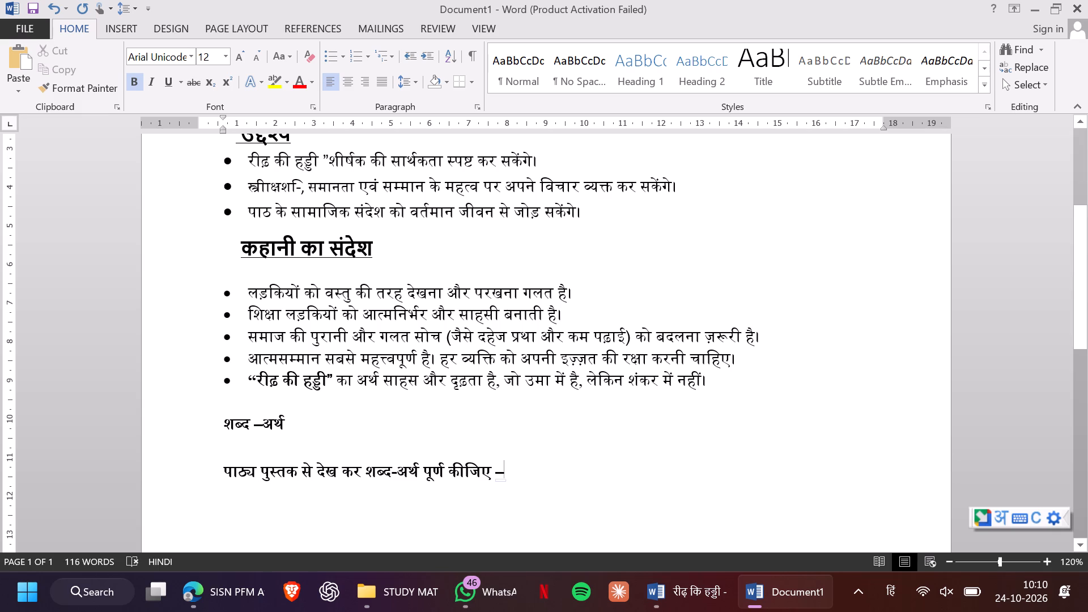
{"action": "key", "text": "Return"}
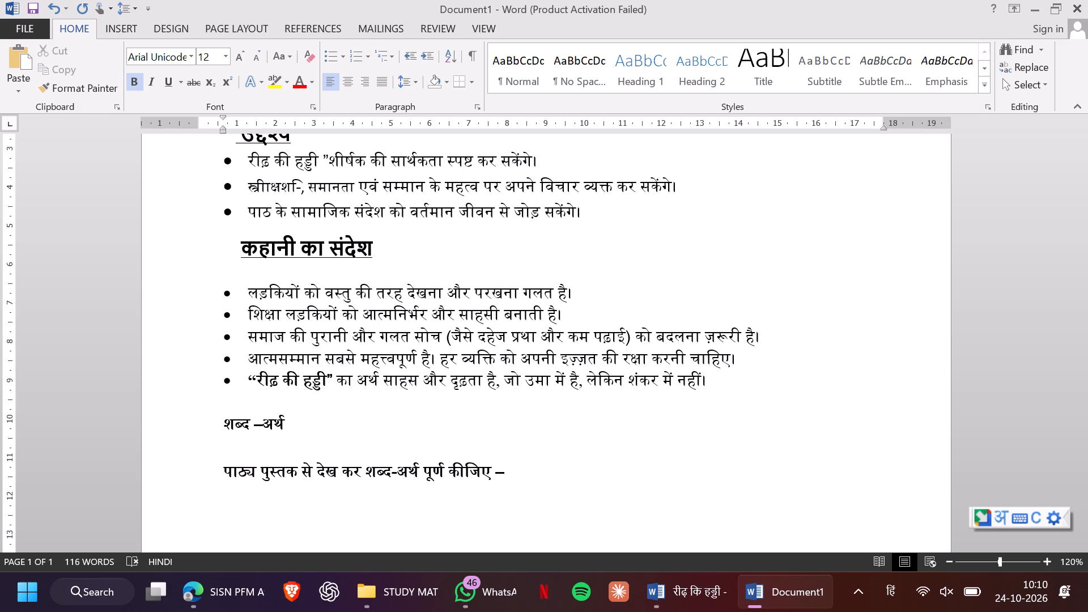
Copy the heading मेरी समझ, मेरे विचार with the प्रश्न 1 question from the study material and paste them below the शब्द-अर्थ instruction.
{"action": "left_click", "coordinate": [708, 586]}
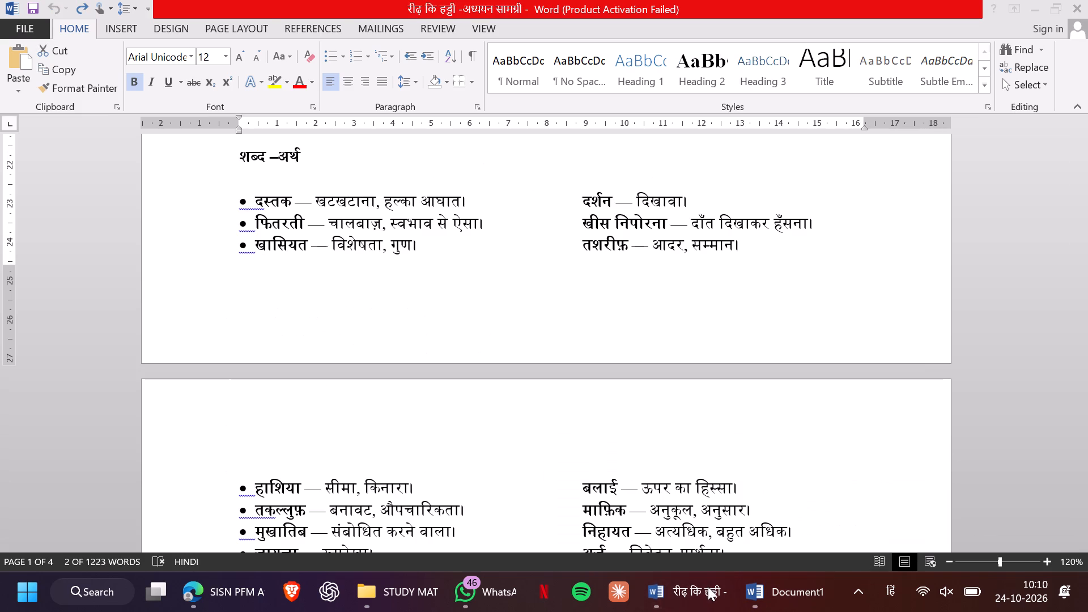
{"action": "scroll", "coordinate": [505, 368], "scroll_direction": "down", "scroll_amount": 2}
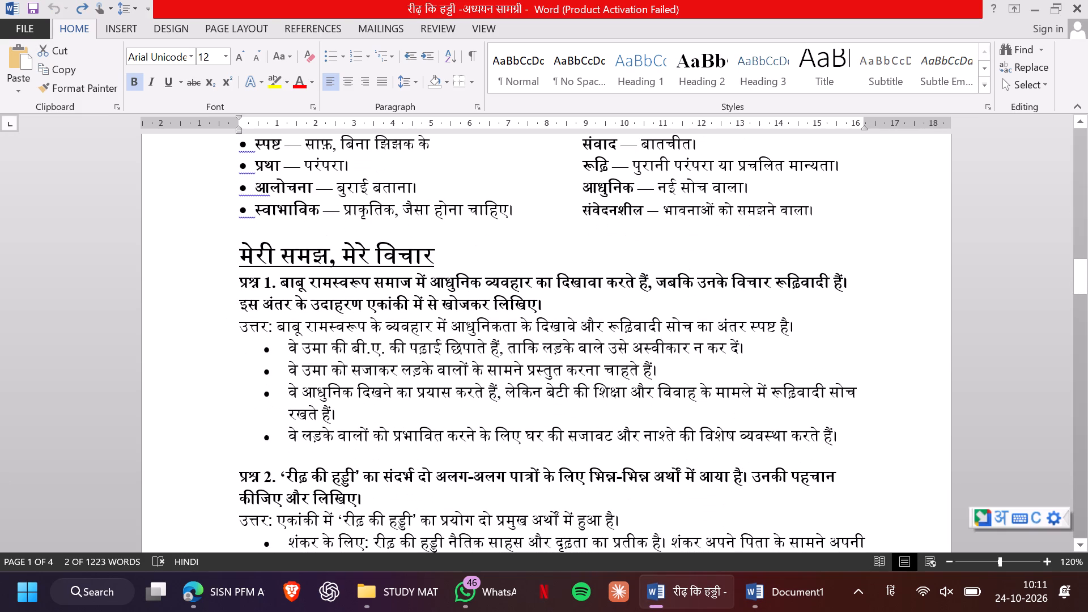
{"action": "left_click_drag", "start_coordinate": [237, 250], "coordinate": [486, 296]}
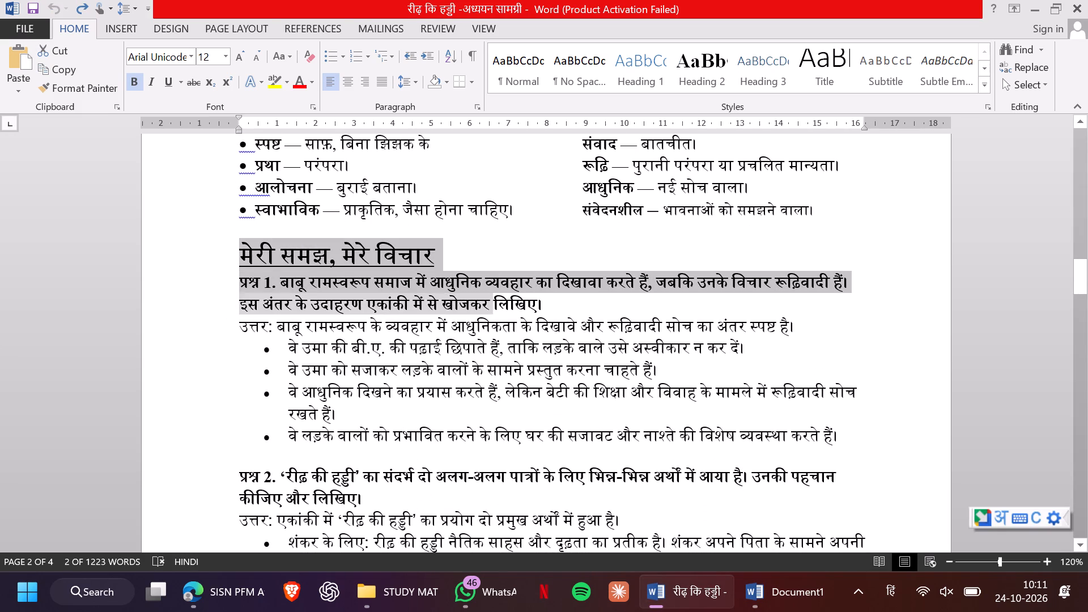
{"action": "left_click_drag", "start_coordinate": [486, 296], "coordinate": [520, 304]}
{"action": "key", "text": "ctrl+c"}
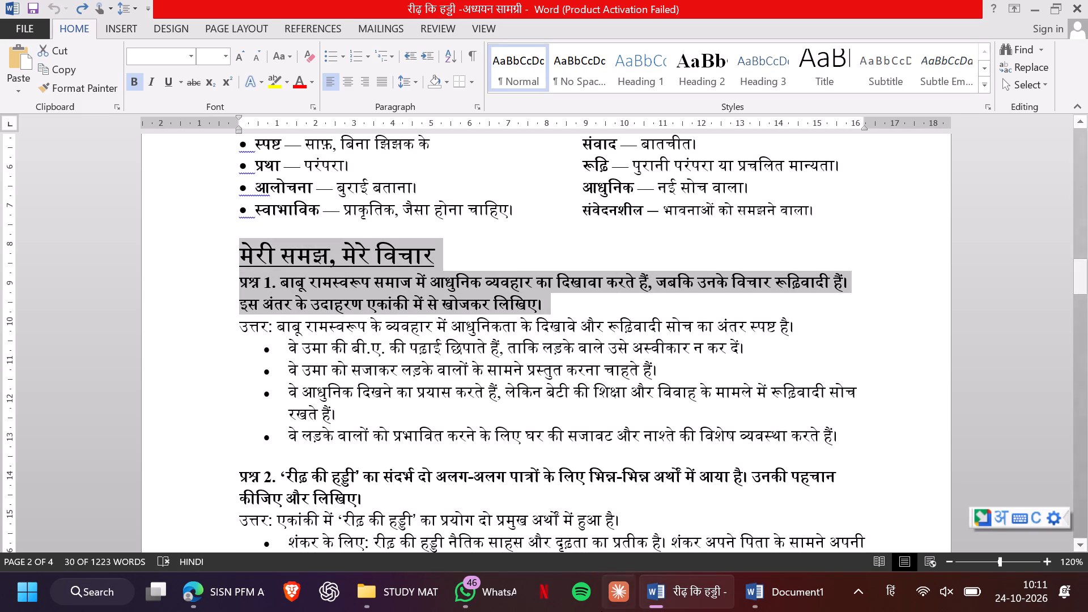
{"action": "left_click", "coordinate": [789, 585]}
{"action": "key", "text": "ctrl+v"}
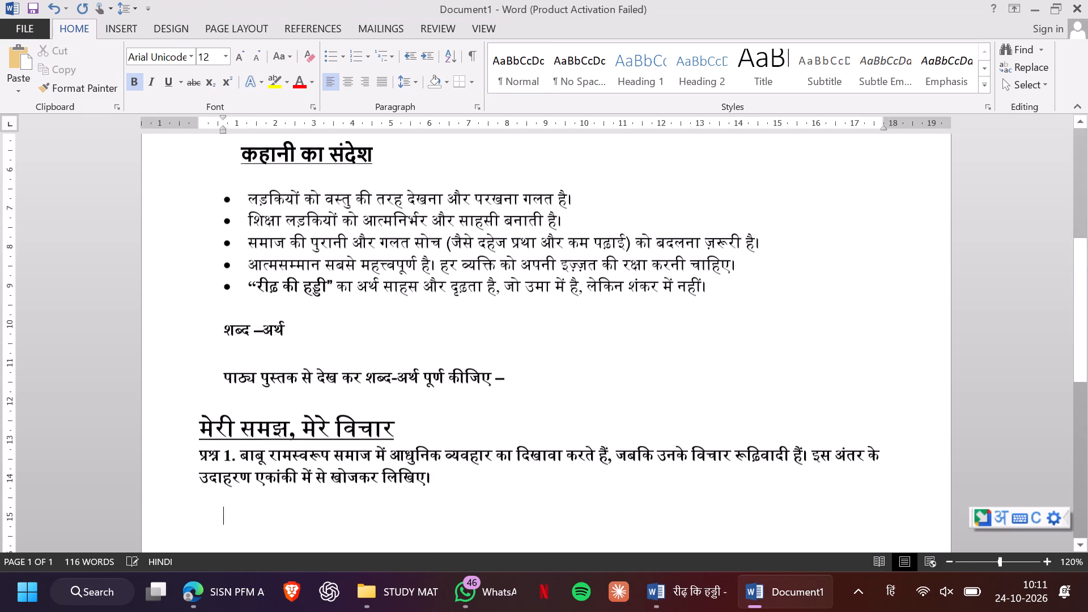
Copy the प्रश्न 2 question, without its answer, from the study material and paste it below प्रश्न 1 in Document1.
{"action": "left_click", "coordinate": [672, 592]}
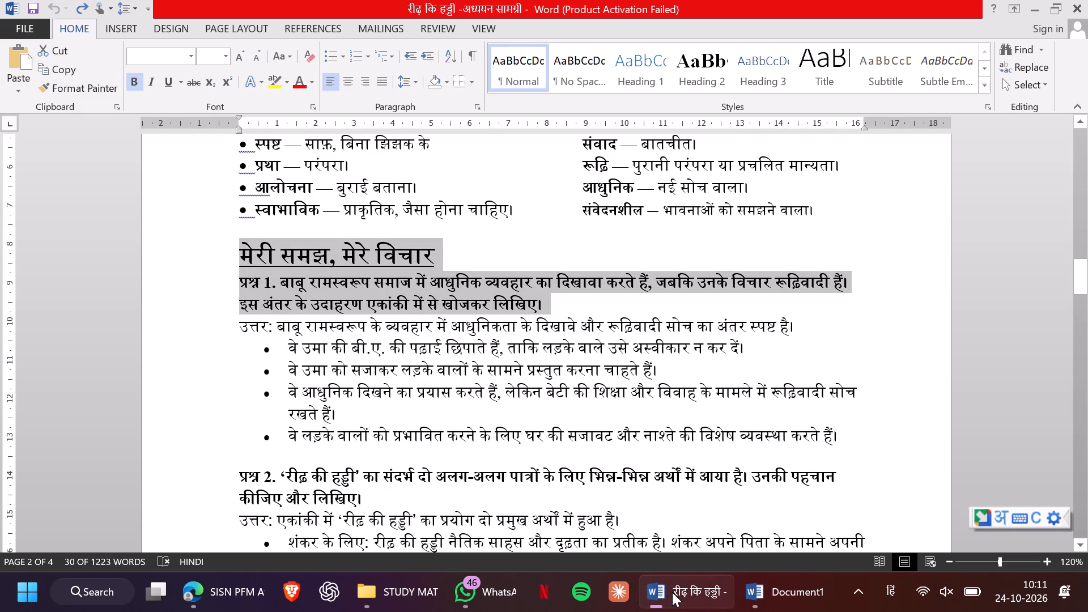
{"action": "left_click_drag", "start_coordinate": [235, 470], "coordinate": [369, 496]}
{"action": "key", "text": "ctrl+c"}
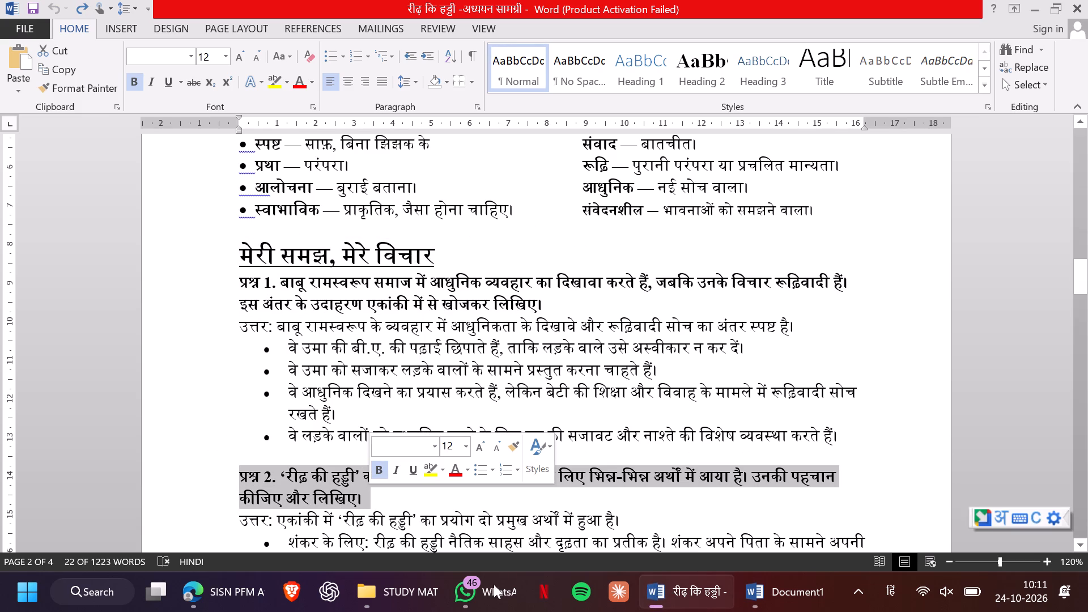
{"action": "left_click", "coordinate": [791, 594]}
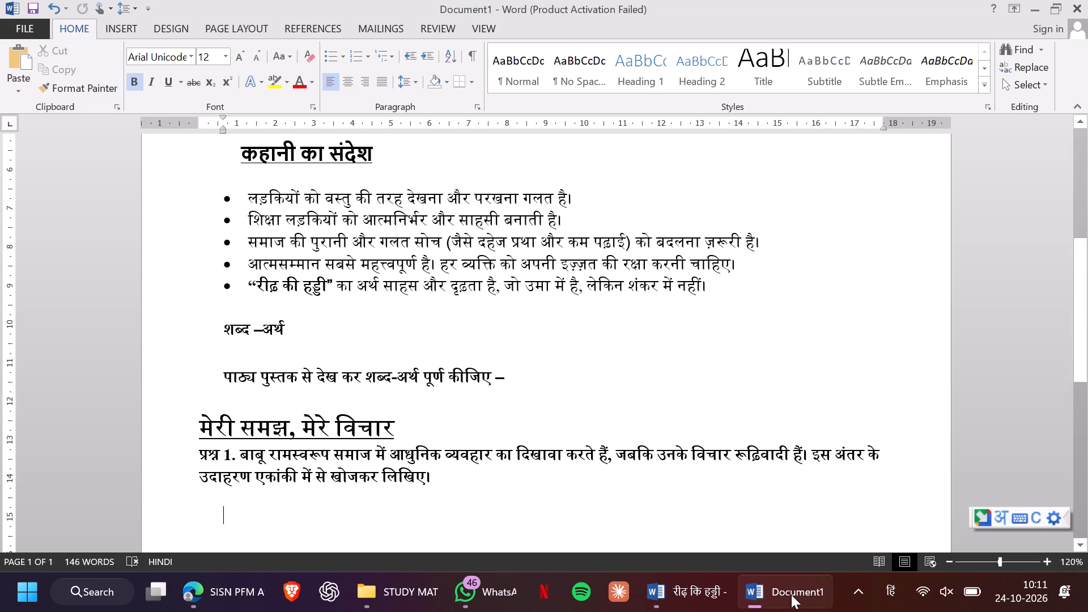
{"action": "key", "text": "ctrl+v"}
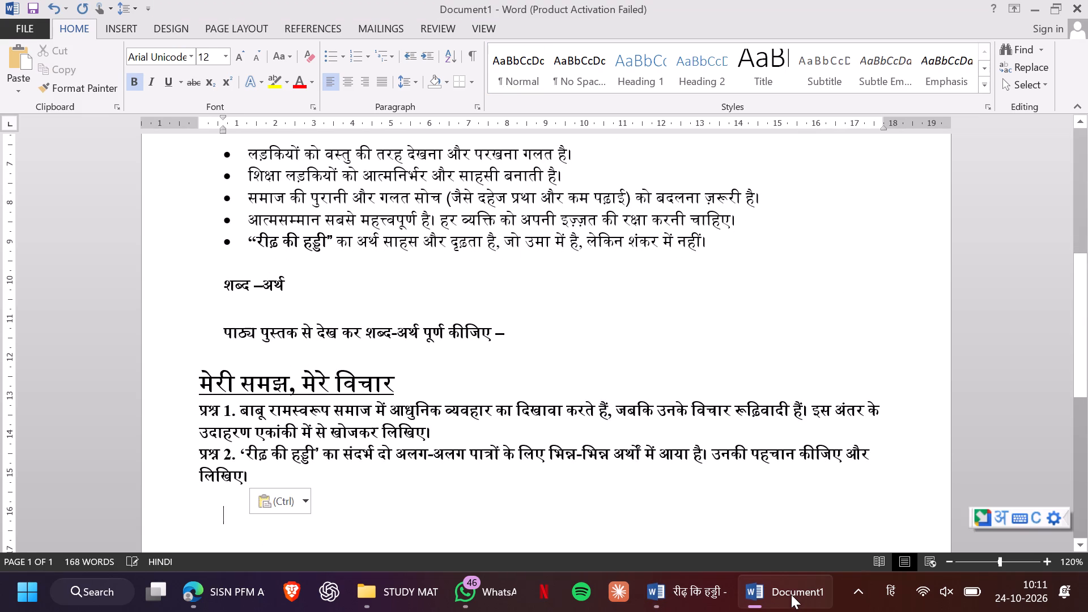
Insert a blank line between प्रश्न 1 and प्रश्न 2.
{"action": "left_click", "coordinate": [460, 428]}
{"action": "key", "text": "Return"}
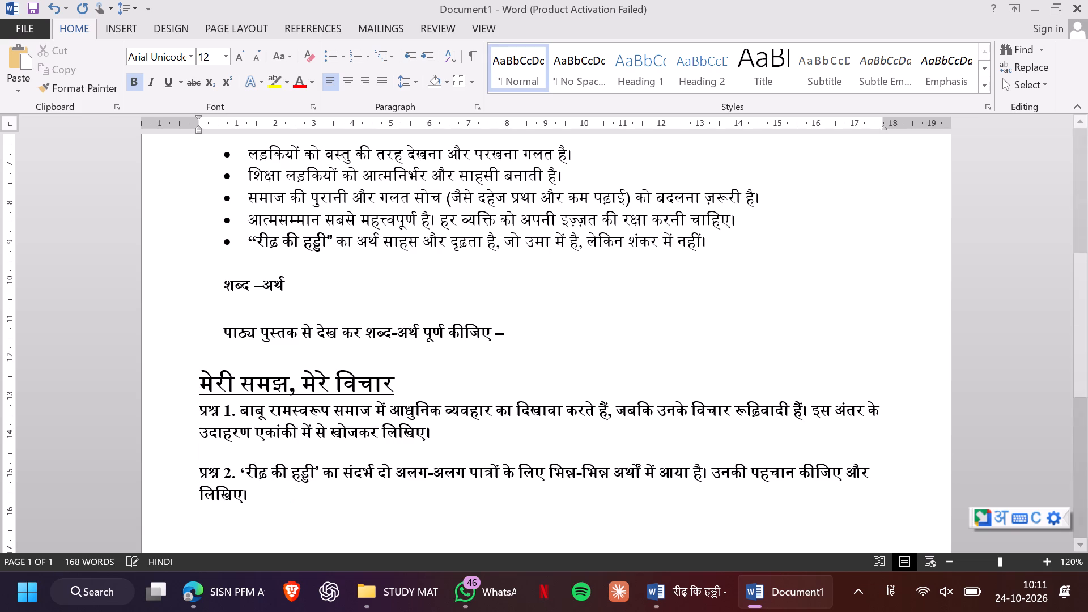
Copy the मेरी समझ, मेरे विचार question प्रश्न 3, without its answer, from the study material and paste it below प्रश्न 2 in Document1.
{"action": "scroll", "coordinate": [529, 455], "scroll_direction": "down", "scroll_amount": 1}
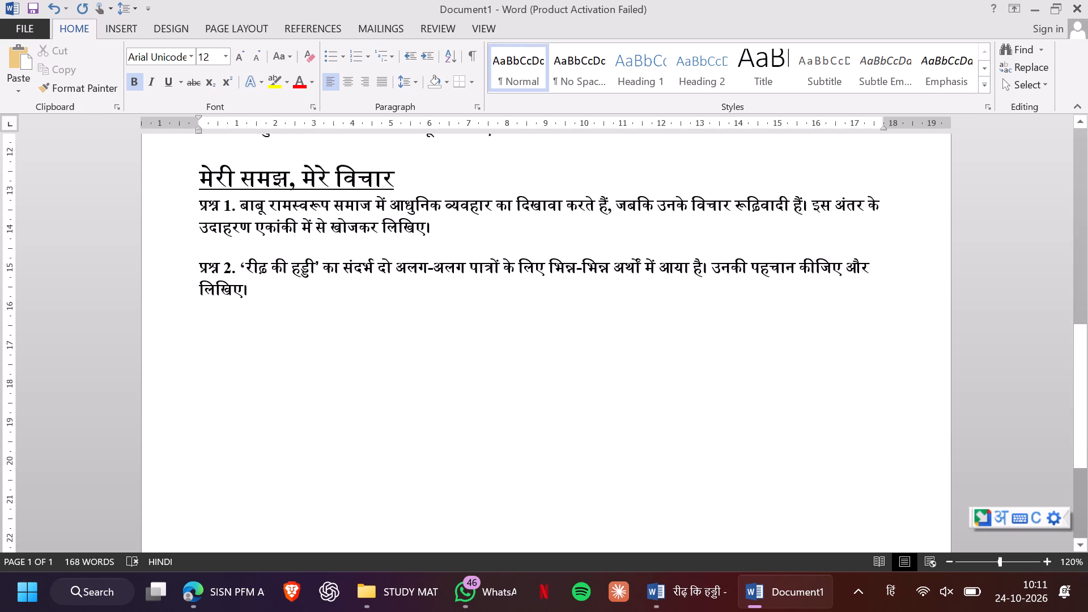
{"action": "left_click", "coordinate": [668, 592]}
{"action": "scroll", "coordinate": [589, 422], "scroll_direction": "down", "scroll_amount": 1}
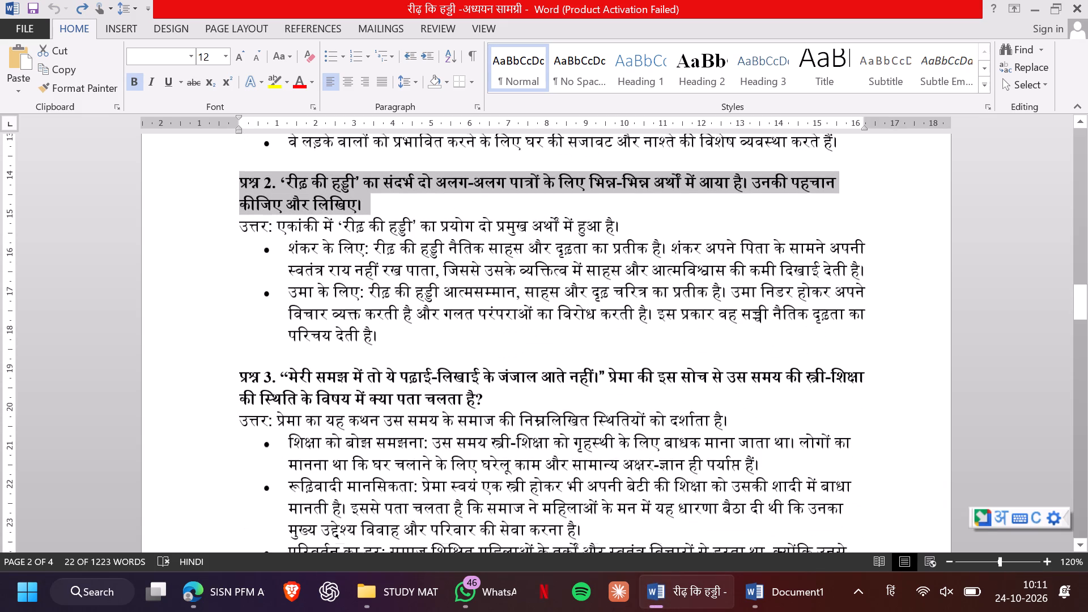
{"action": "scroll", "coordinate": [589, 422], "scroll_direction": "down", "scroll_amount": 1}
{"action": "left_click_drag", "start_coordinate": [238, 362], "coordinate": [473, 395]}
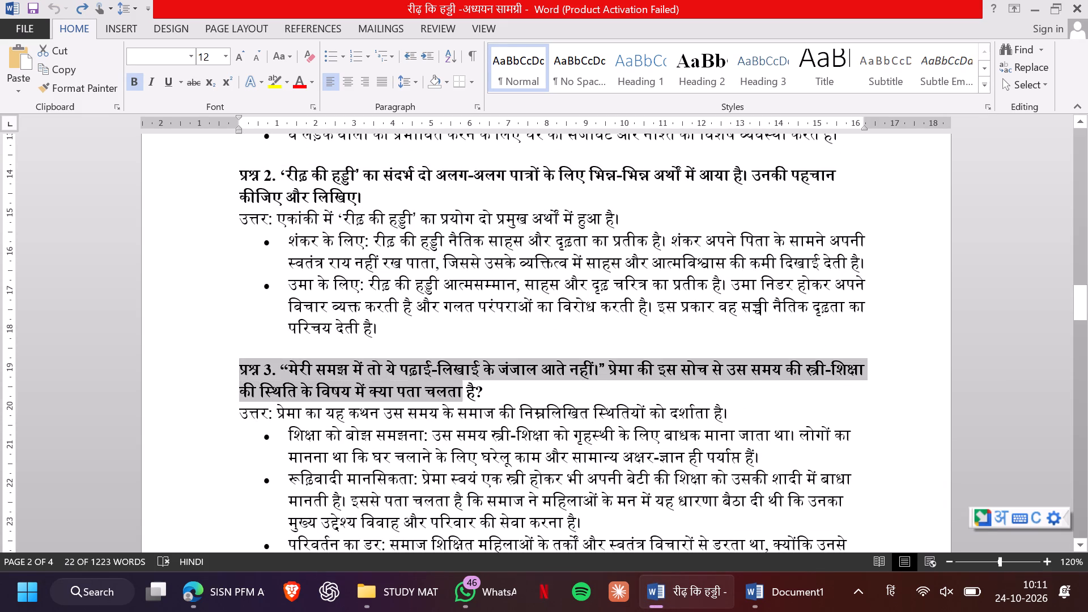
{"action": "left_click_drag", "start_coordinate": [473, 395], "coordinate": [487, 400]}
{"action": "key", "text": "ctrl+c"}
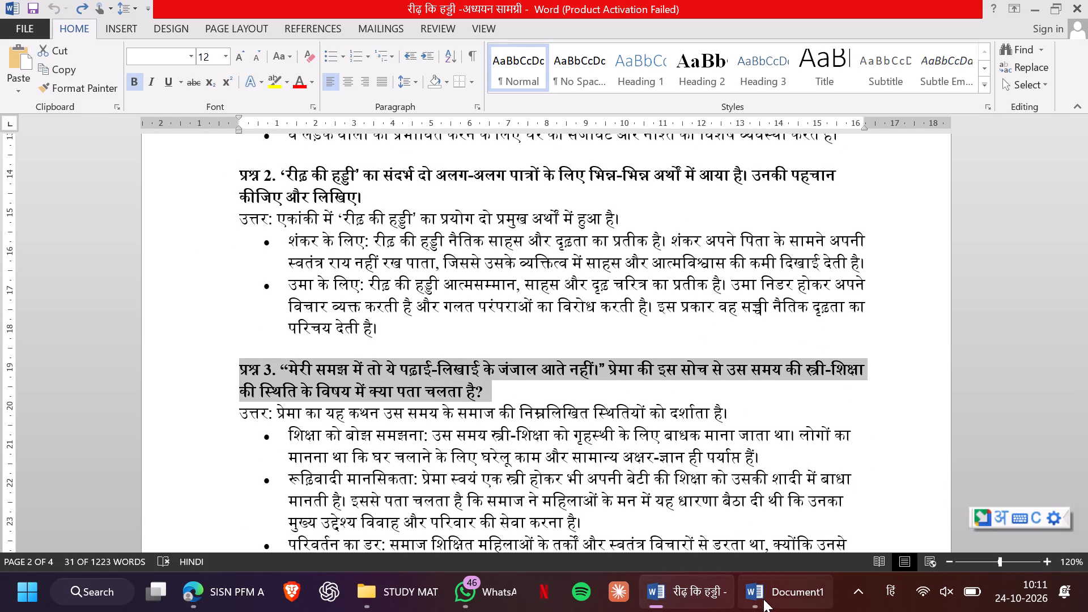
{"action": "left_click", "coordinate": [763, 599]}
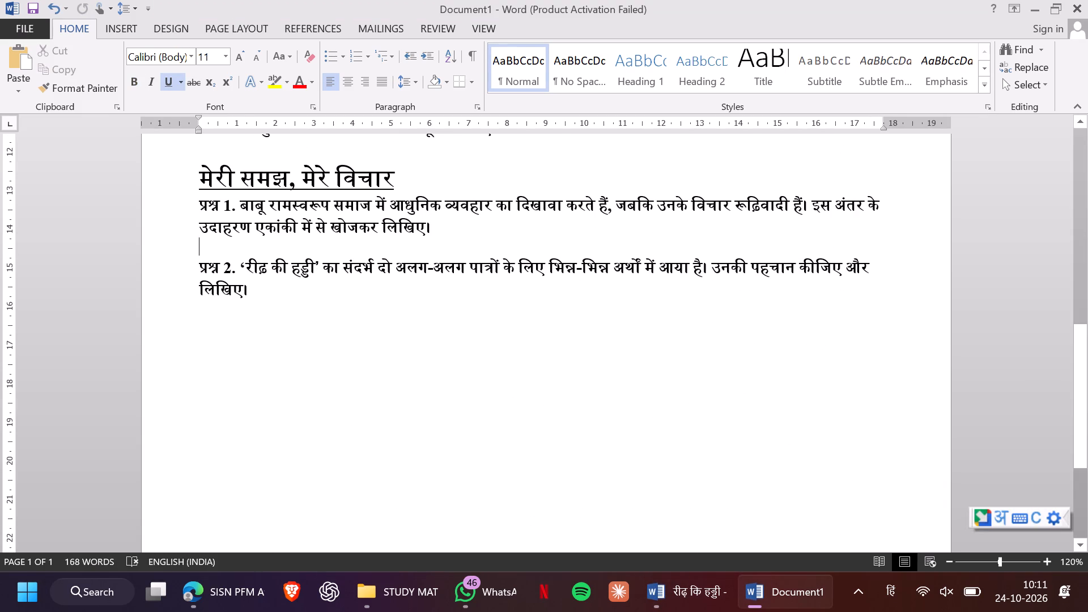
{"action": "left_click", "coordinate": [254, 295]}
{"action": "key", "text": "Return"}
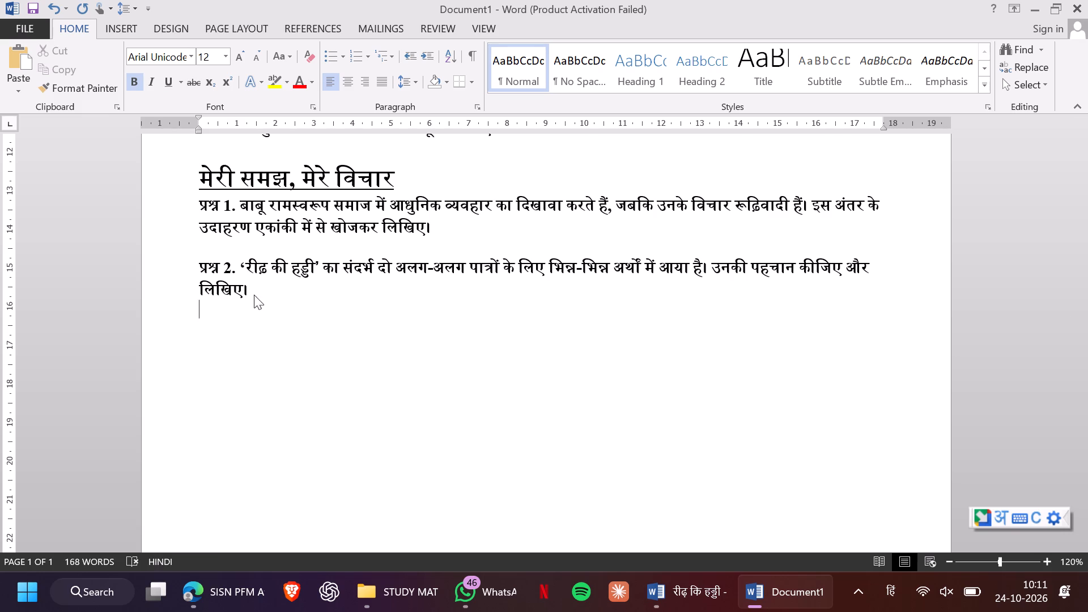
{"action": "key", "text": "ctrl+v"}
Copy the प्रश्न 4 question about the title ‘रीढ़ की हड्डी’, without its answer, and paste it below प्रश्न 3 in Document1.
{"action": "left_click", "coordinate": [660, 584]}
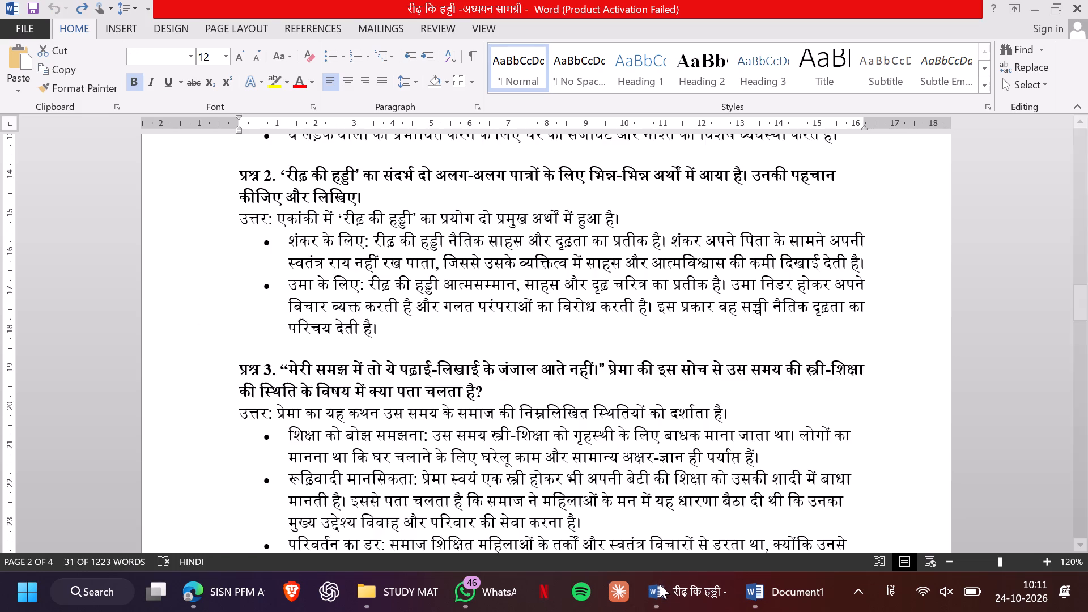
{"action": "scroll", "coordinate": [540, 424], "scroll_direction": "down", "scroll_amount": 3}
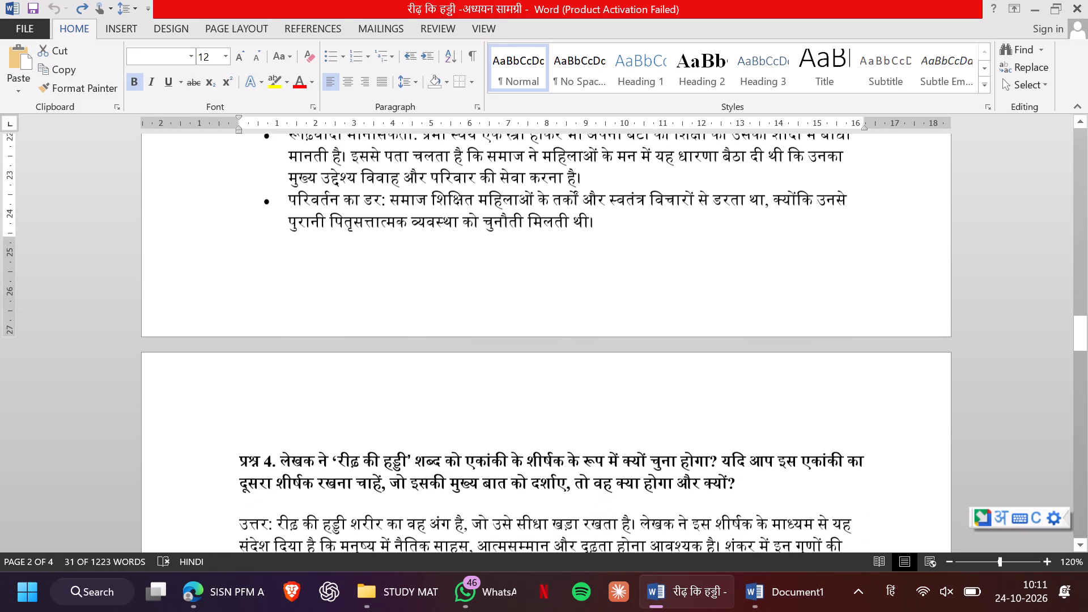
{"action": "left_click_drag", "start_coordinate": [237, 456], "coordinate": [792, 481]}
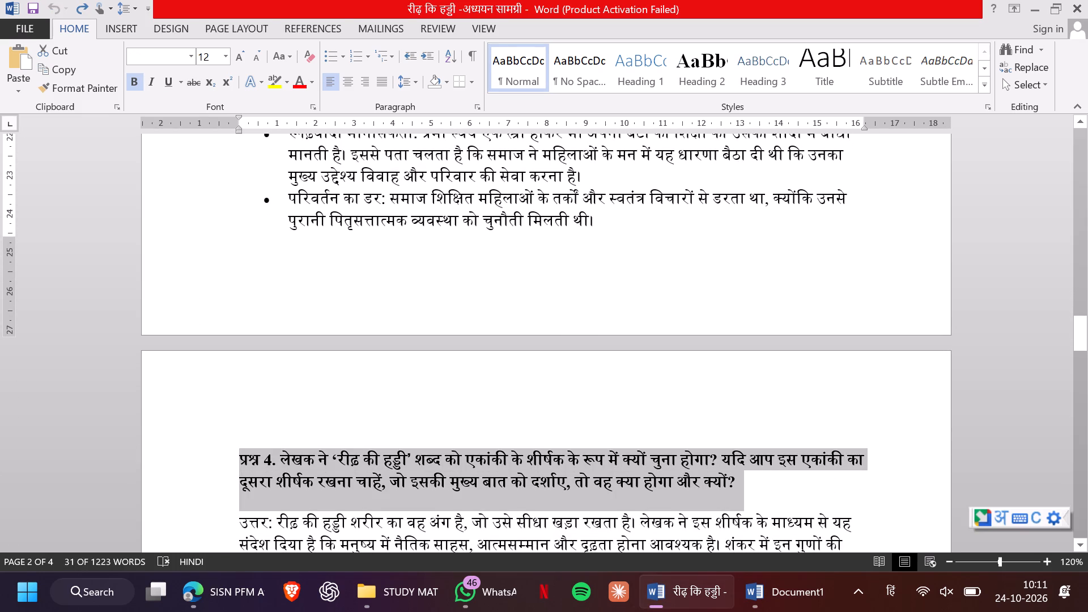
{"action": "left_click_drag", "start_coordinate": [792, 481], "coordinate": [788, 481]}
{"action": "key", "text": "ctrl+c"}
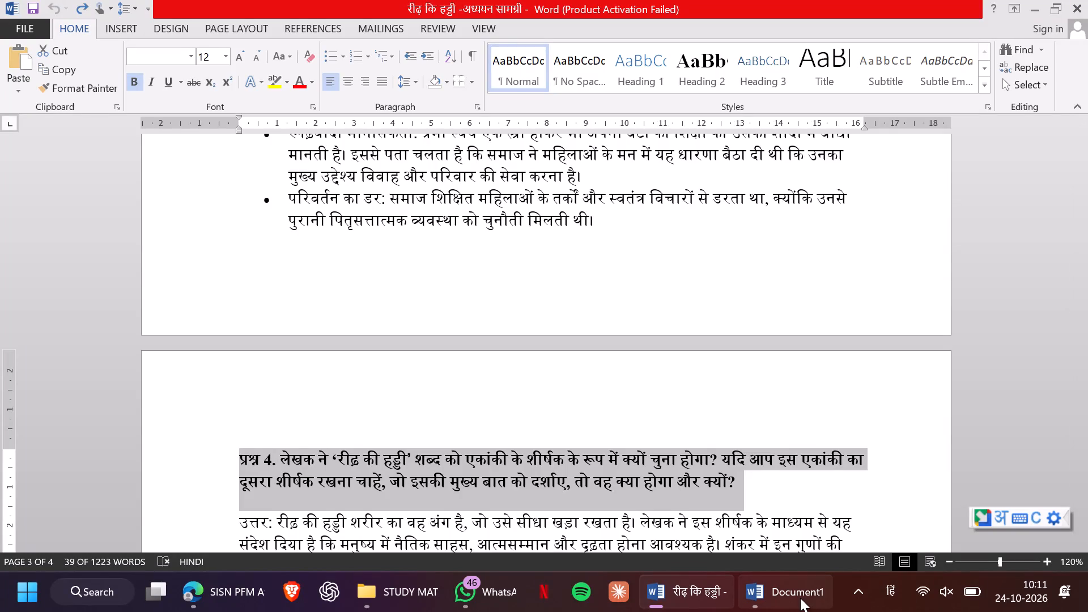
{"action": "left_click", "coordinate": [798, 600]}
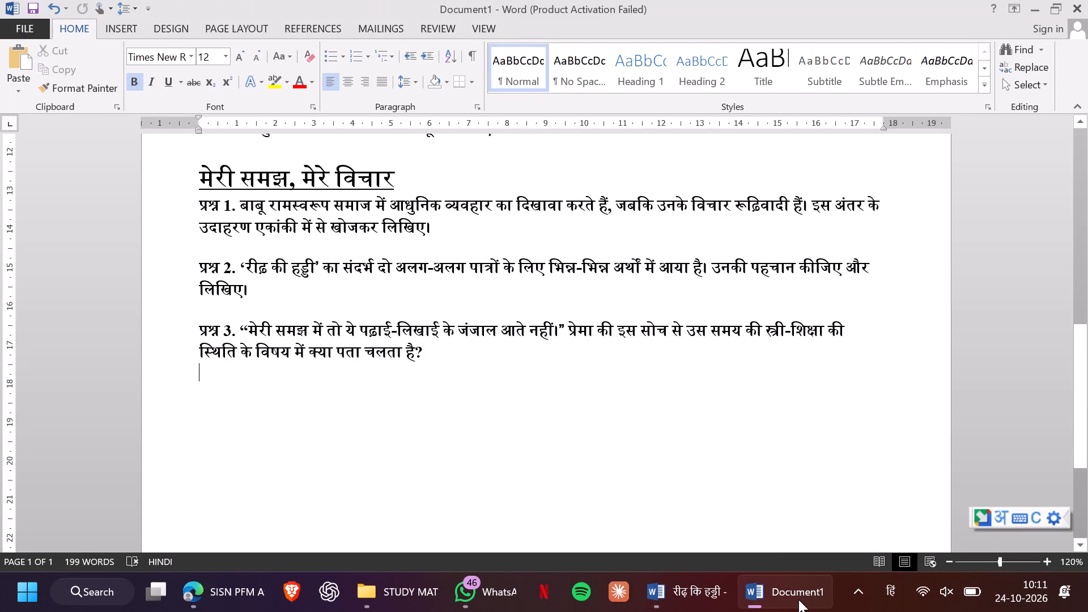
{"action": "key", "text": "ctrl+v"}
Copy the heading अतिरिक्त अभ्यास प्रश्न – with its प्रश्न 1 question from the study material and paste them below प्रश्न 4 in Document1.
{"action": "scroll", "coordinate": [798, 600], "scroll_direction": "up", "scroll_amount": 1, "text": "ctrl"}
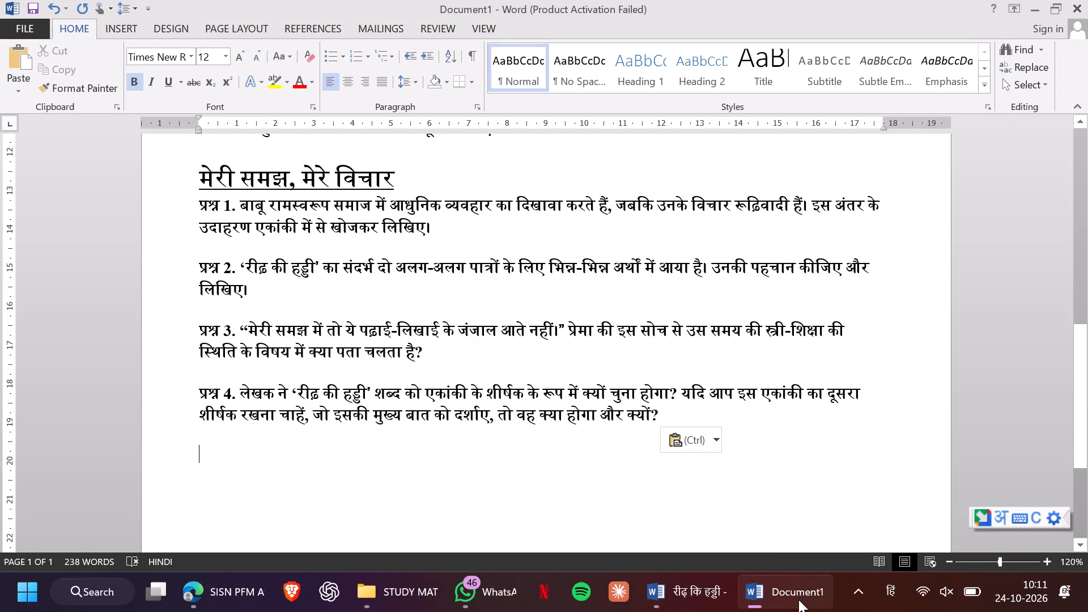
{"action": "left_click", "coordinate": [684, 591]}
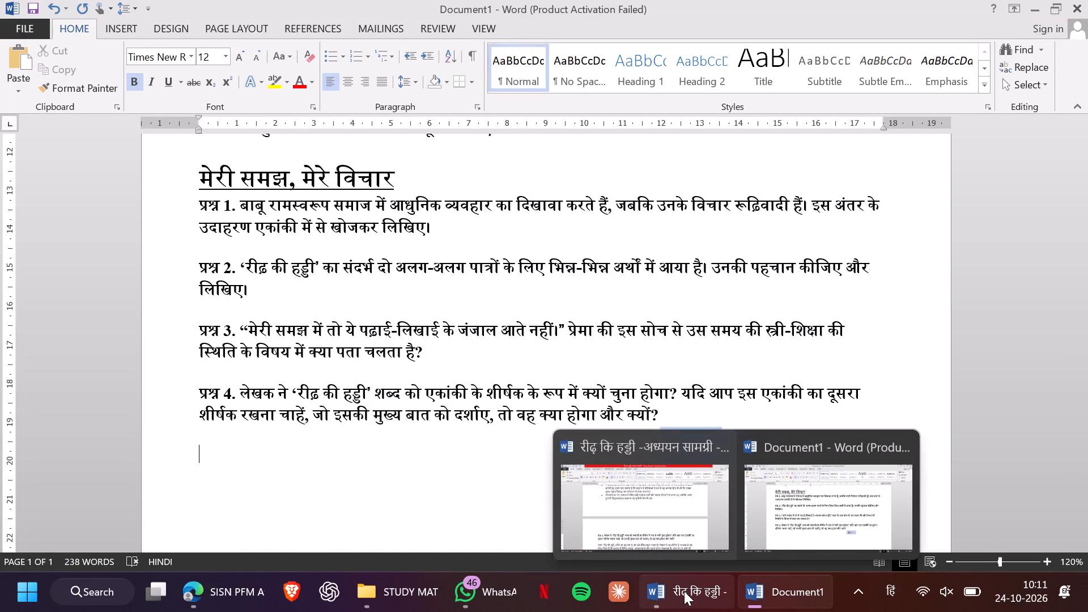
{"action": "scroll", "coordinate": [480, 420], "scroll_direction": "down", "scroll_amount": 1}
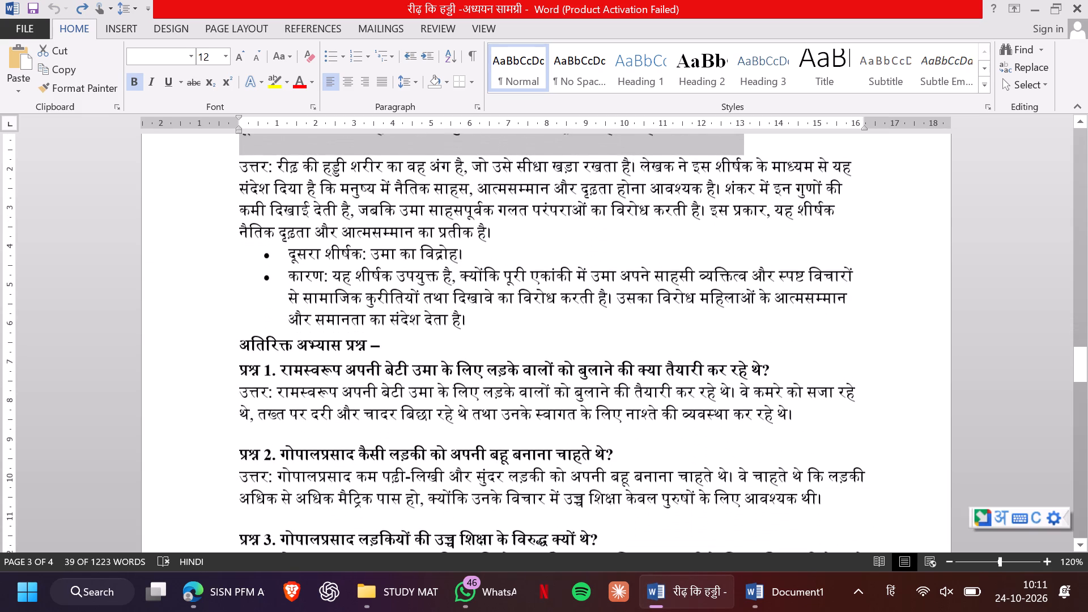
{"action": "scroll", "coordinate": [480, 420], "scroll_direction": "down", "scroll_amount": 1}
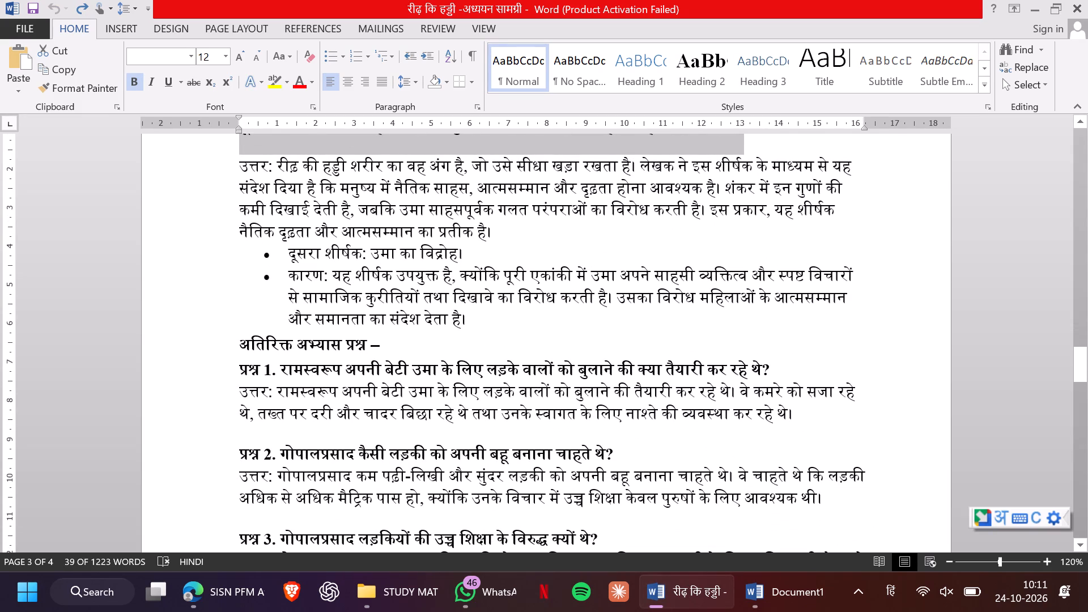
{"action": "left_click_drag", "start_coordinate": [233, 367], "coordinate": [778, 369]}
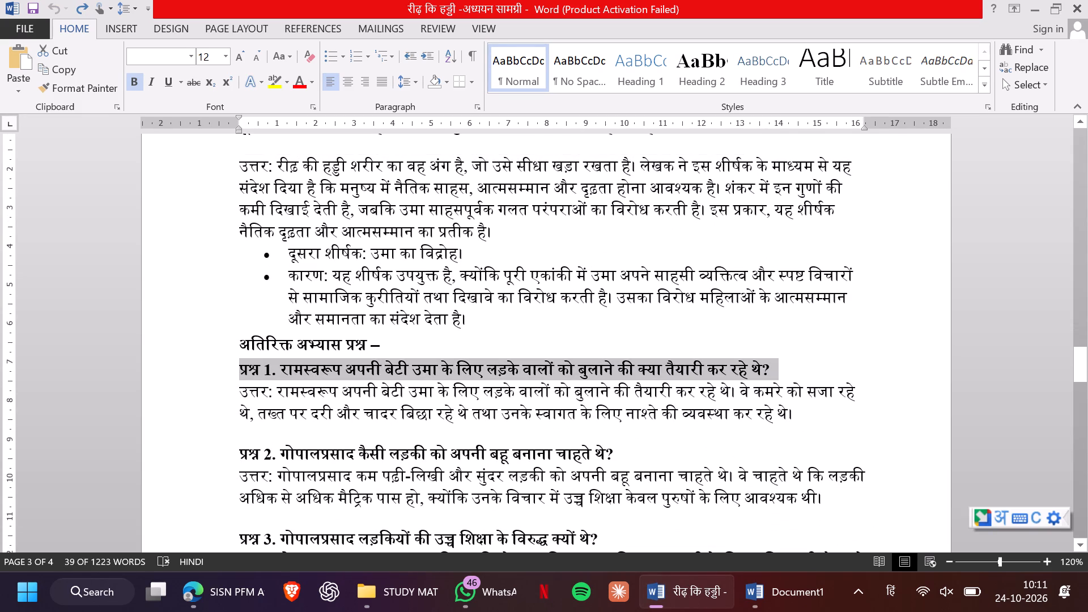
{"action": "left_click_drag", "start_coordinate": [778, 369], "coordinate": [785, 369]}
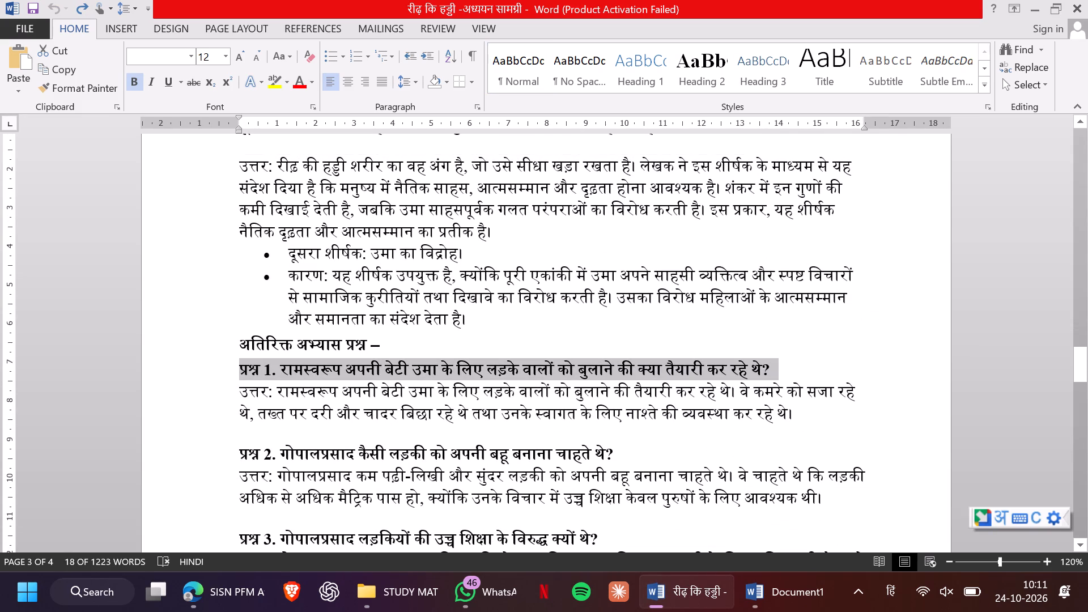
{"action": "left_click", "coordinate": [239, 347]}
{"action": "left_click_drag", "start_coordinate": [239, 347], "coordinate": [785, 363]}
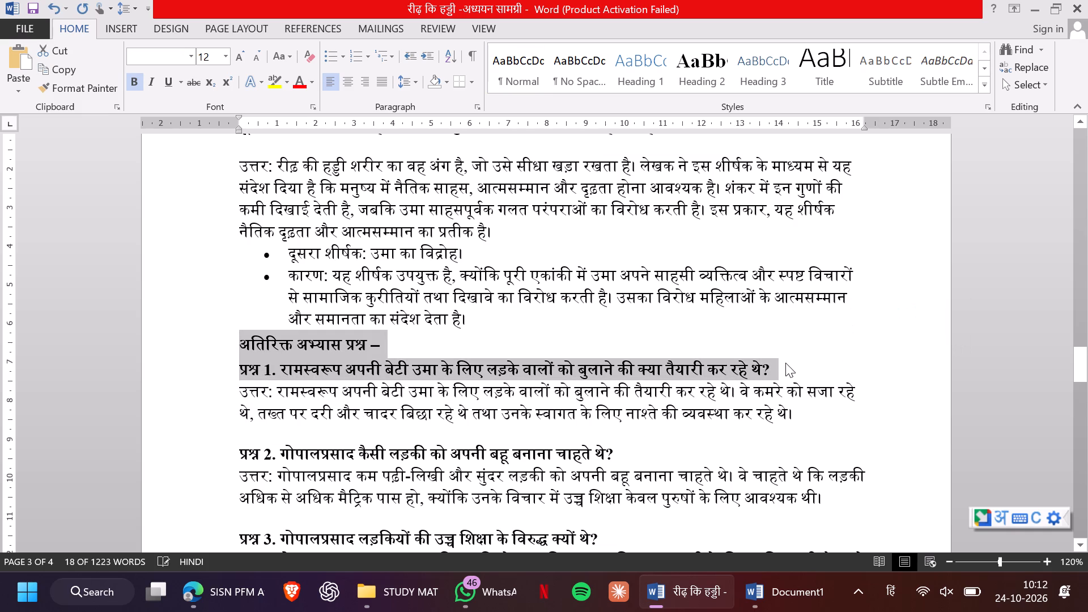
{"action": "key", "text": "ctrl+c"}
{"action": "left_click", "coordinate": [804, 591]}
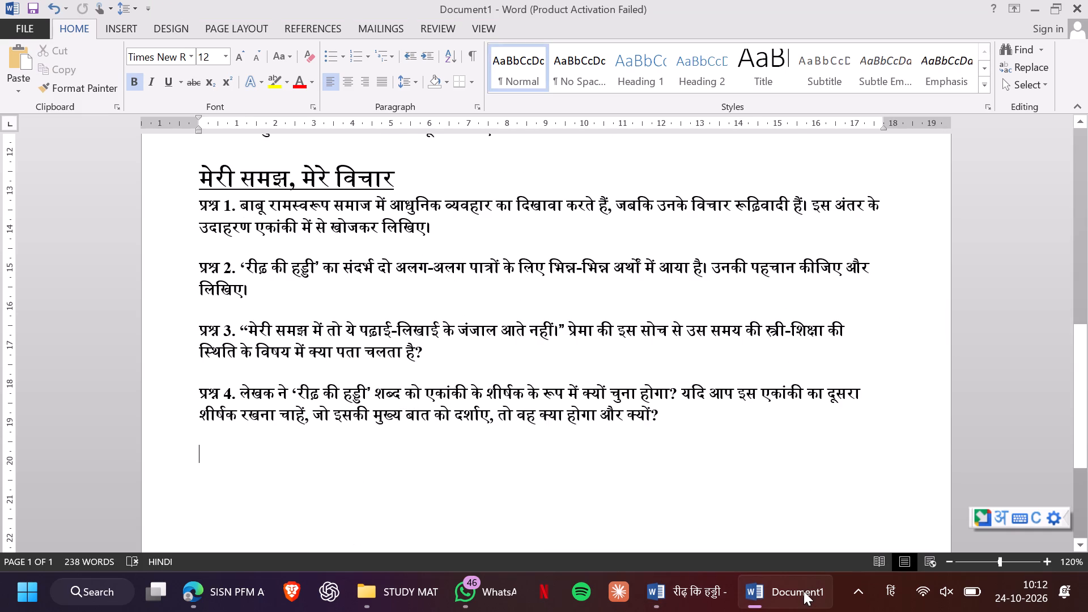
{"action": "key", "text": "ctrl+v"}
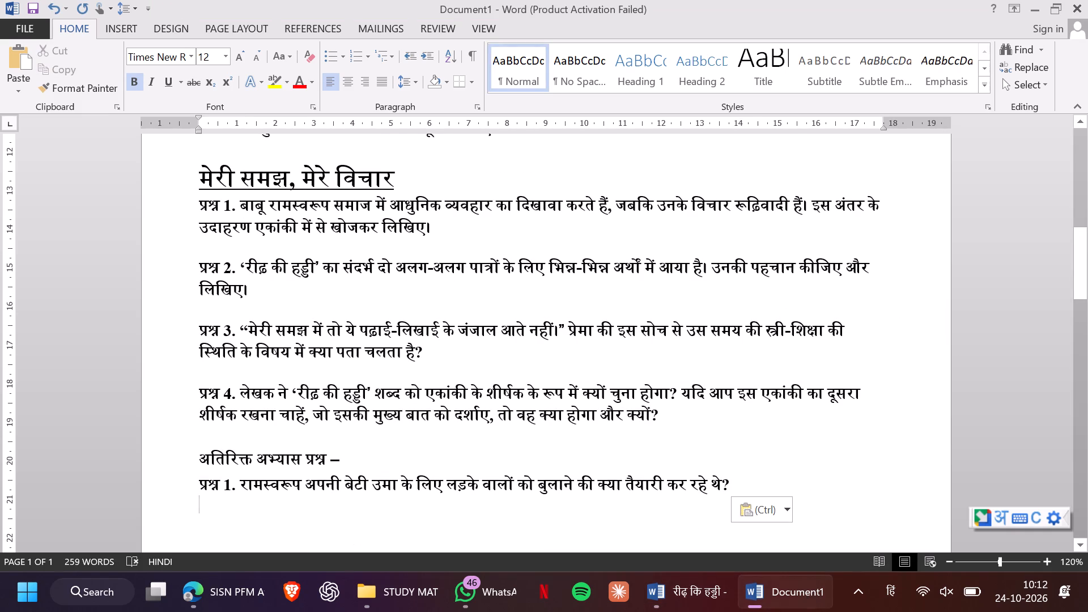
Copy the अतिरिक्त अभ्यास question प्रश्न 2, without its answer, and paste it below that section's प्रश्न 1 in Document1.
{"action": "left_click", "coordinate": [714, 589]}
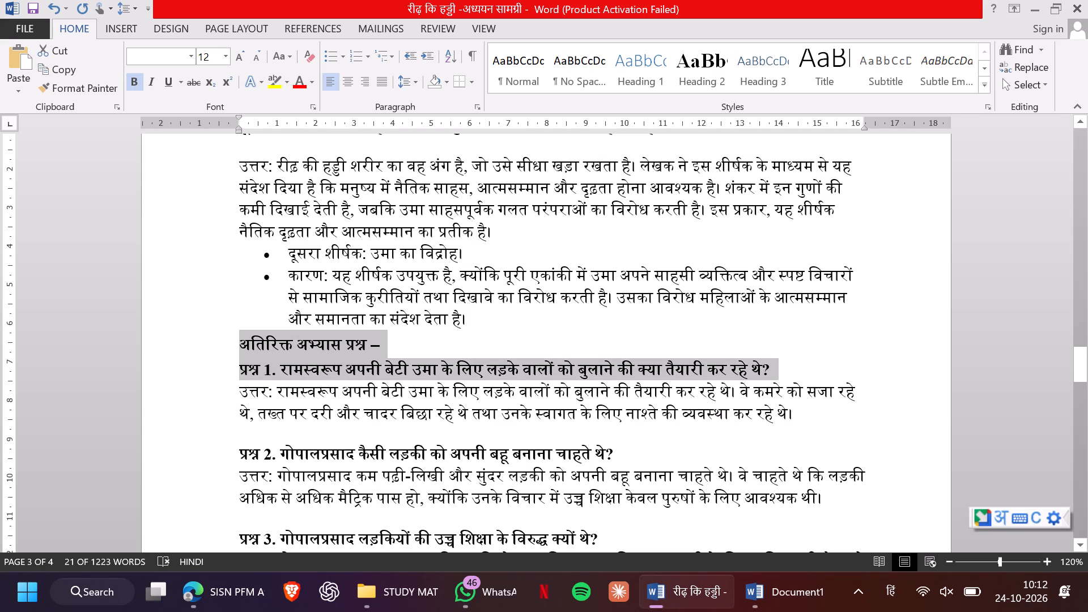
{"action": "left_click_drag", "start_coordinate": [239, 446], "coordinate": [597, 467]}
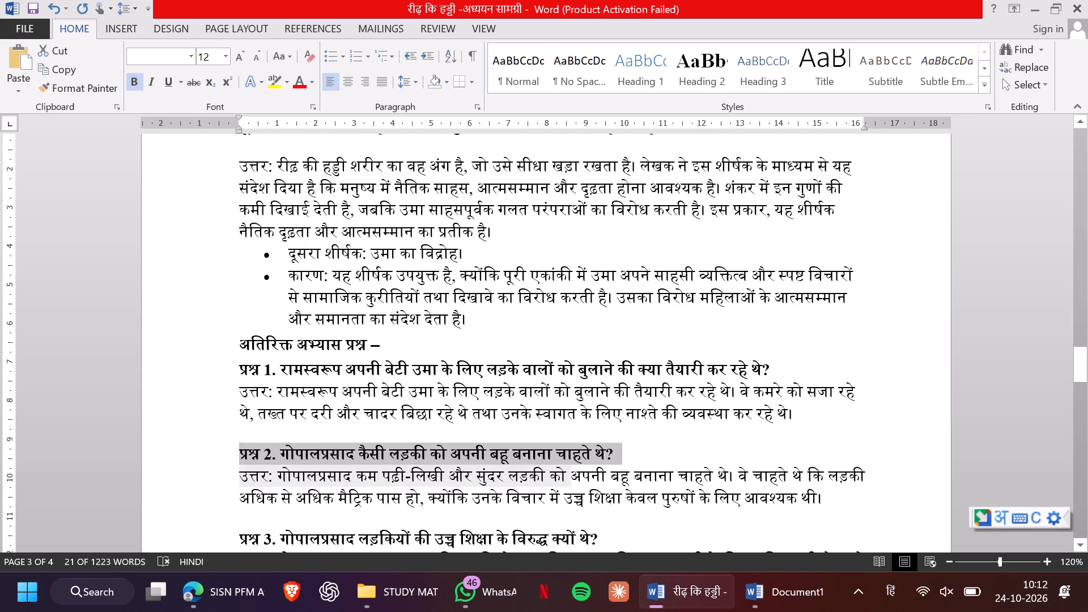
{"action": "left_click_drag", "start_coordinate": [597, 467], "coordinate": [629, 445]}
{"action": "key", "text": "ctrl+c"}
{"action": "left_click", "coordinate": [789, 589]}
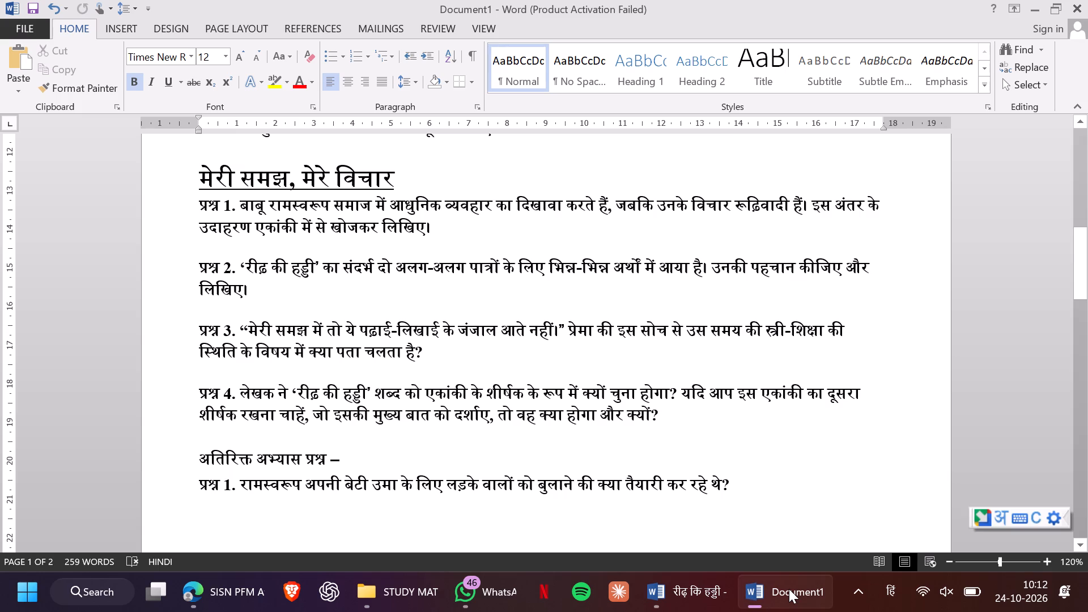
{"action": "key", "text": "ctrl+v"}
Copy the अतिरिक्त अभ्यास question प्रश्न 3, without its answer, and paste it below that section's प्रश्न 2 in Document1.
{"action": "scroll", "coordinate": [789, 589], "scroll_direction": "down", "scroll_amount": 1}
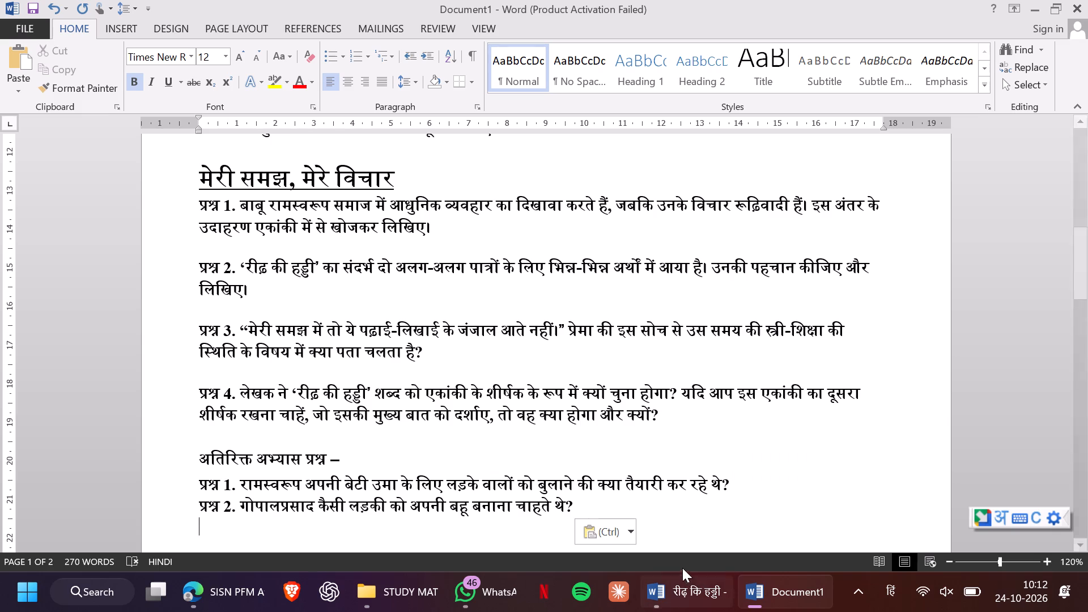
{"action": "left_click", "coordinate": [686, 585]}
{"action": "scroll", "coordinate": [419, 463], "scroll_direction": "up", "scroll_amount": 1, "text": "ctrl"}
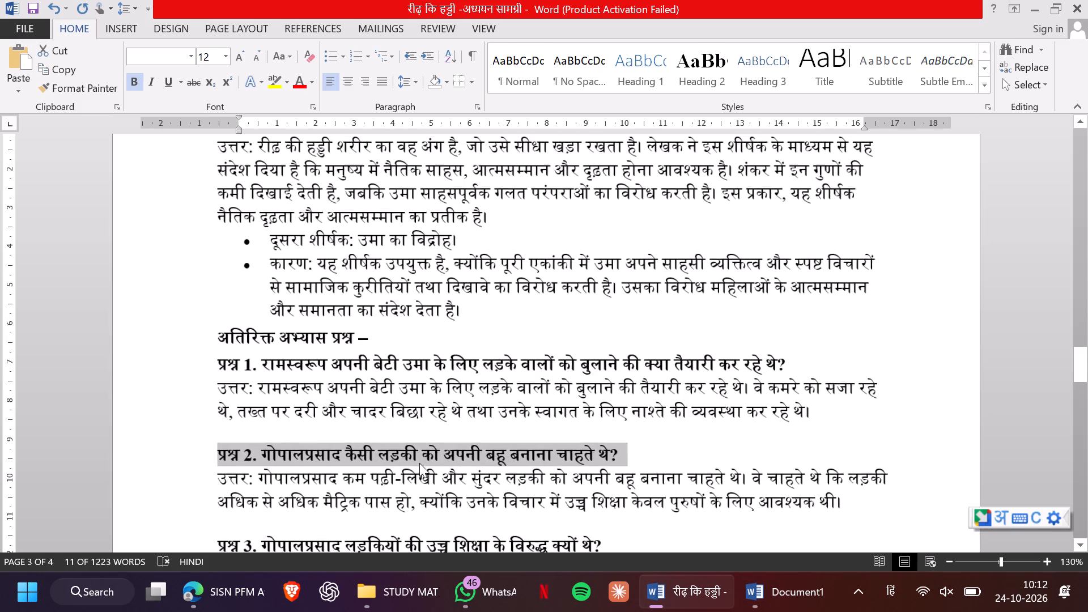
{"action": "scroll", "coordinate": [419, 463], "scroll_direction": "up", "scroll_amount": 1, "text": "ctrl"}
{"action": "scroll", "coordinate": [426, 435], "scroll_direction": "down", "scroll_amount": 1}
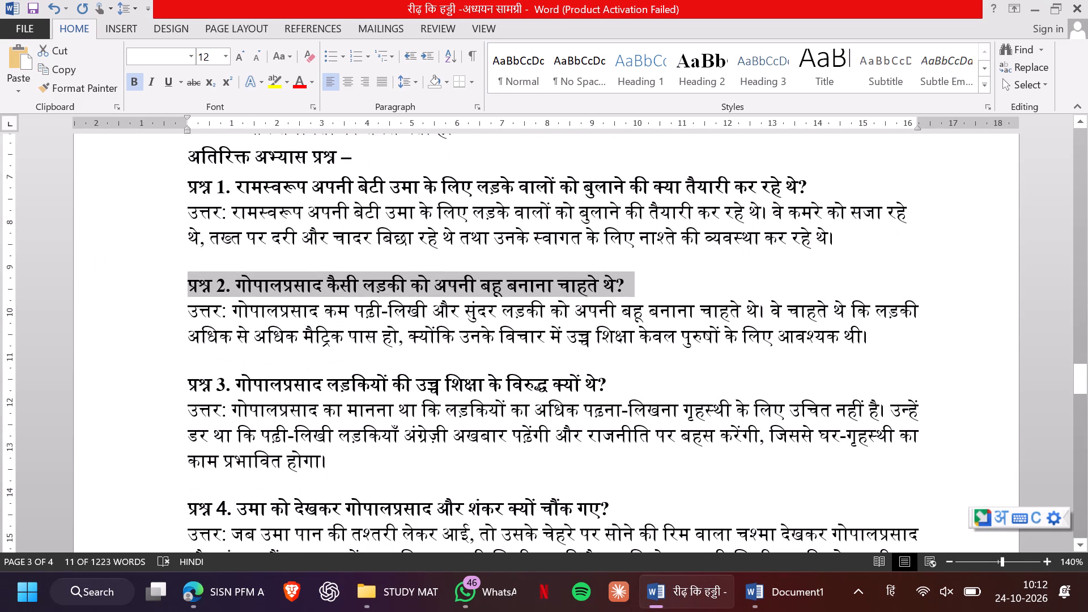
{"action": "left_click_drag", "start_coordinate": [184, 379], "coordinate": [620, 375]}
{"action": "key", "text": "ctrl+c"}
{"action": "left_click", "coordinate": [776, 597]}
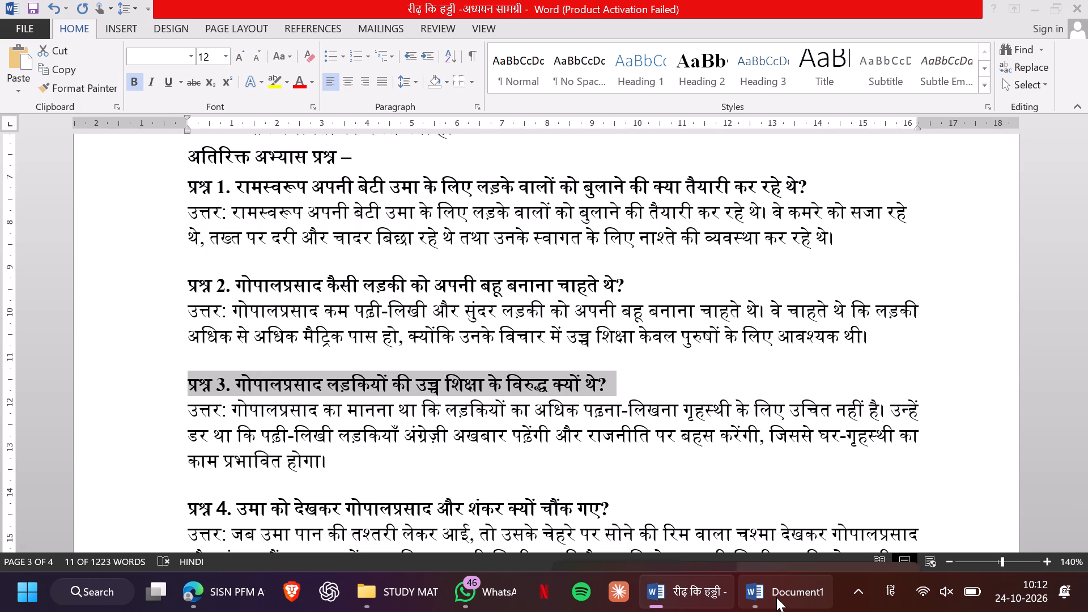
{"action": "key", "text": "ctrl+v"}
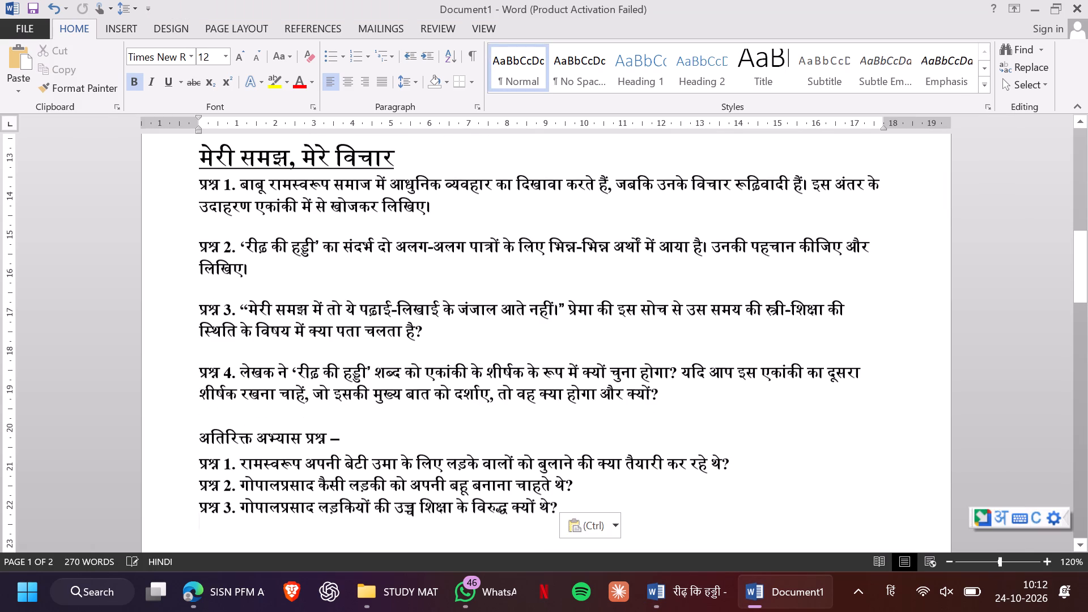
Copy the अतिरिक्त अभ्यास question प्रश्न 4, without its answer, and paste it below that section's प्रश्न 3 in Document1.
{"action": "scroll", "coordinate": [335, 538], "scroll_direction": "down", "scroll_amount": 1}
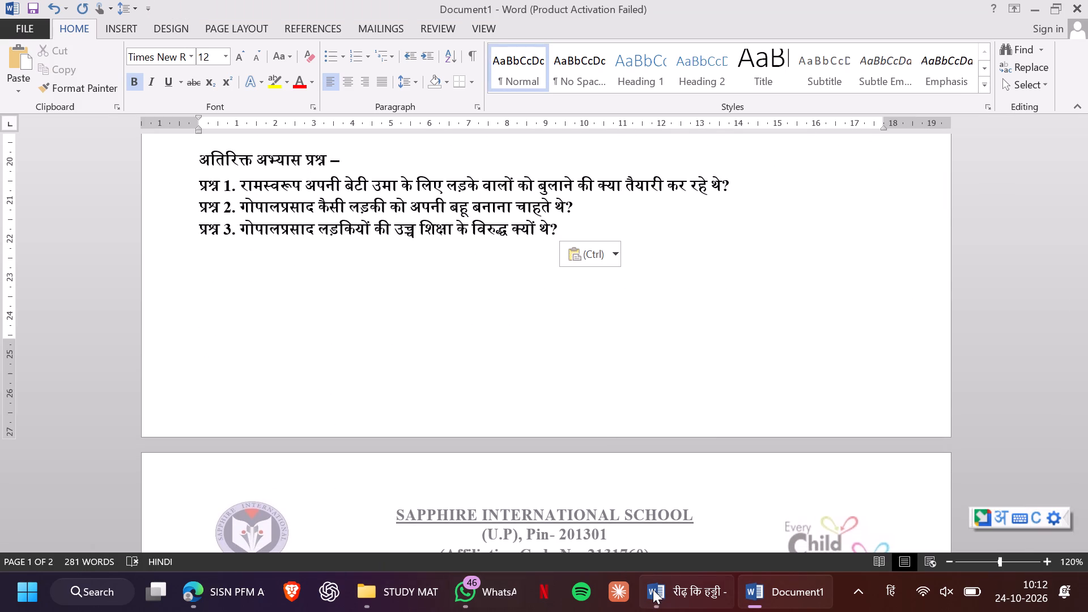
{"action": "left_click", "coordinate": [653, 590]}
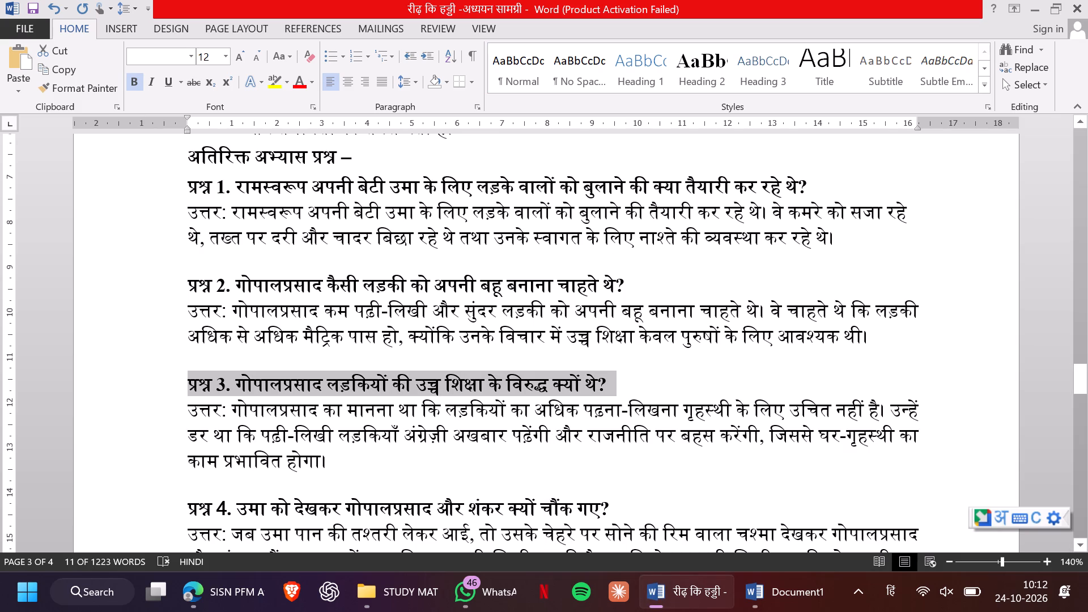
{"action": "left_click_drag", "start_coordinate": [189, 504], "coordinate": [639, 504]}
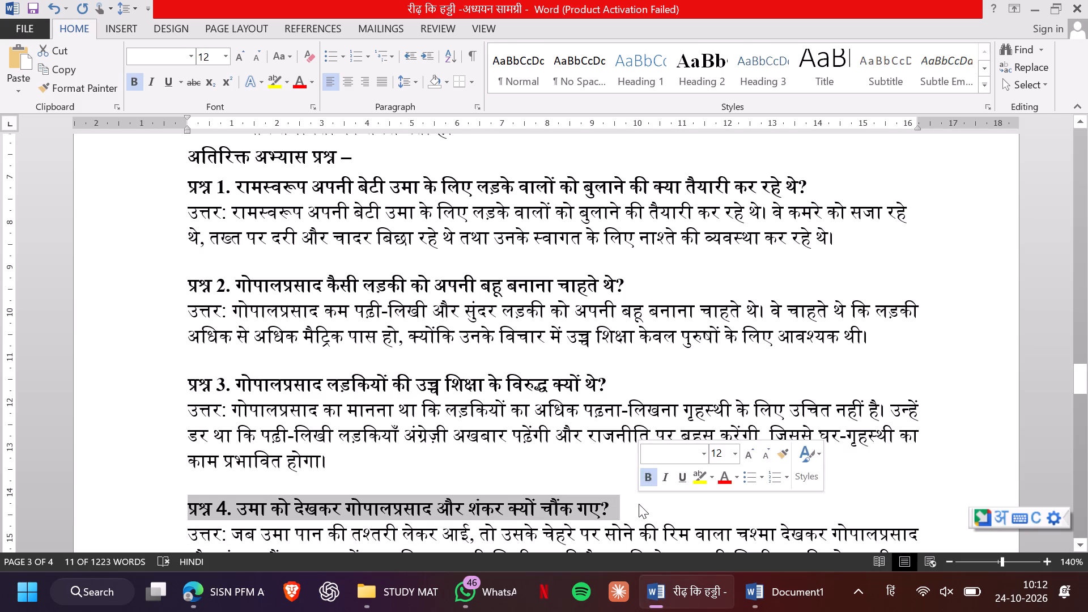
{"action": "key", "text": "ctrl+c"}
{"action": "left_click", "coordinate": [771, 568]}
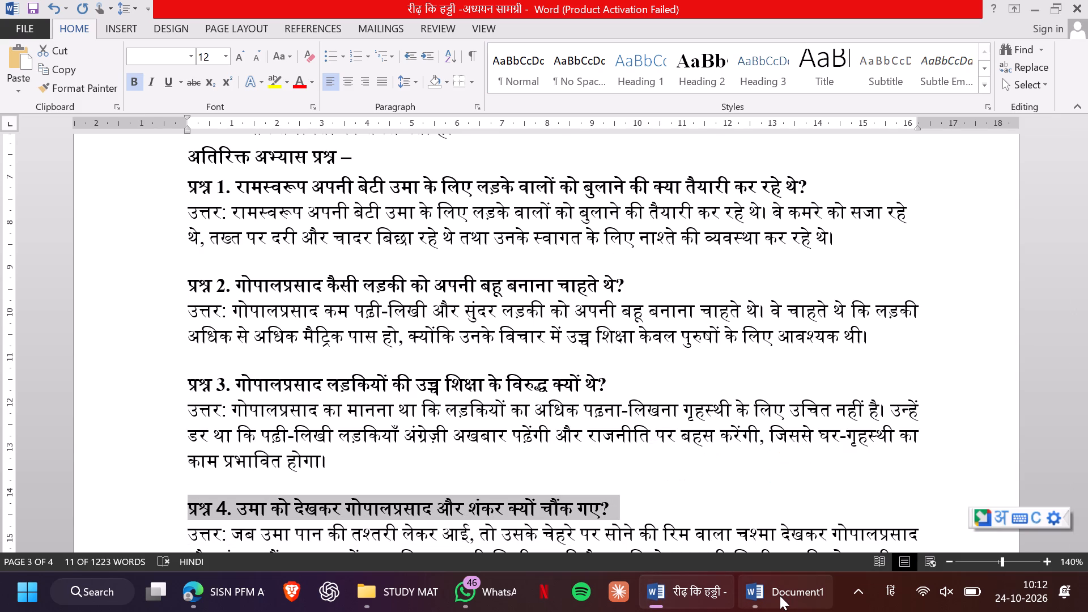
{"action": "left_click", "coordinate": [780, 596]}
{"action": "key", "text": "ctrl+v"}
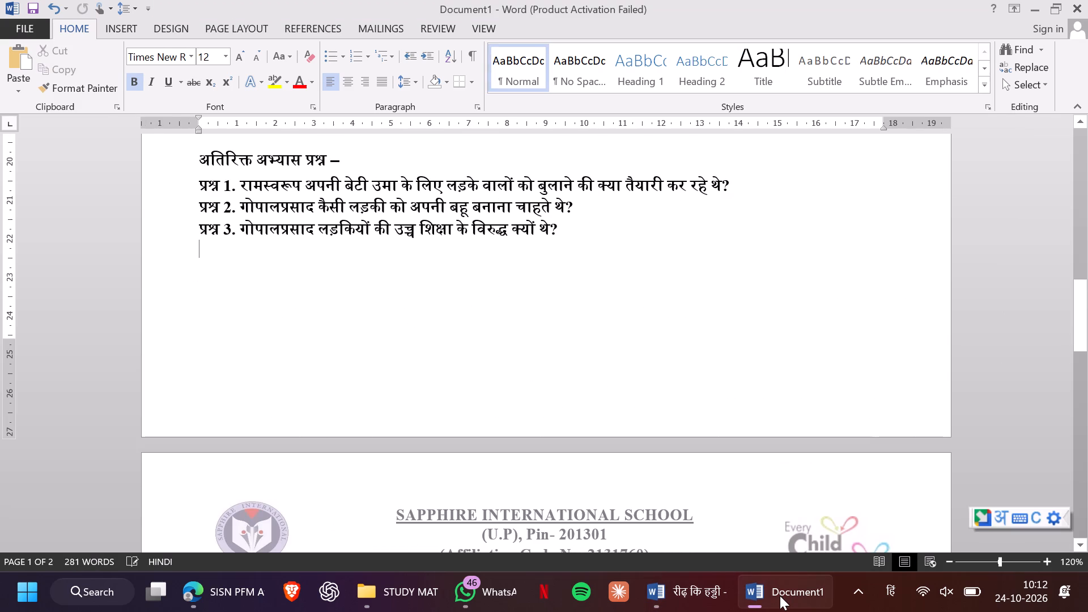
Copy the अतिरिक्त अभ्यास question प्रश्न 5, without its answer, from the study material and paste it below that section's प्रश्न 4 in Document1.
{"action": "left_click", "coordinate": [676, 596]}
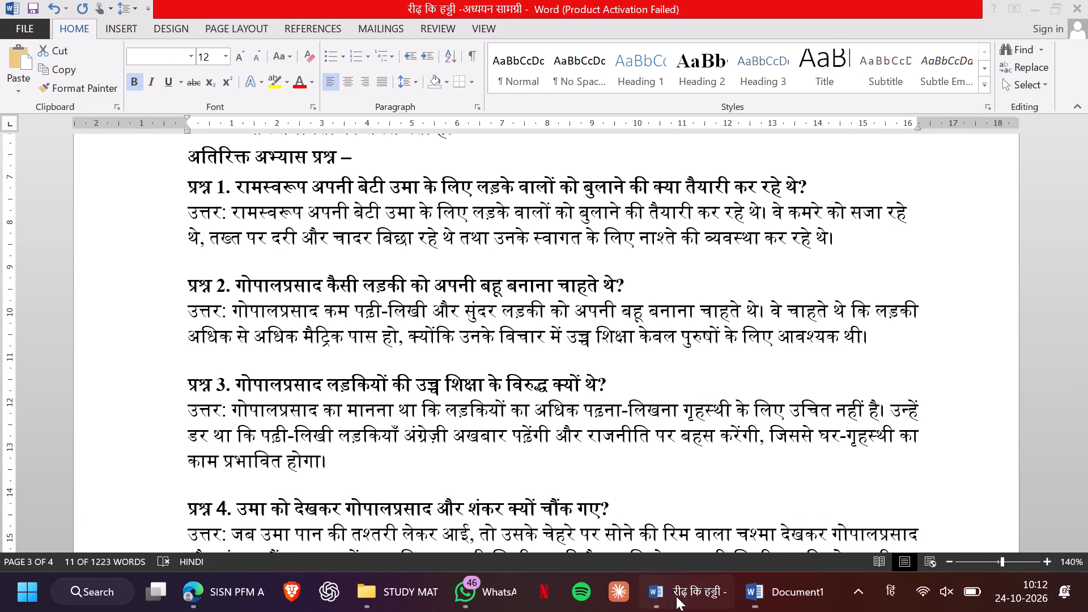
{"action": "scroll", "coordinate": [439, 469], "scroll_direction": "down", "scroll_amount": 1}
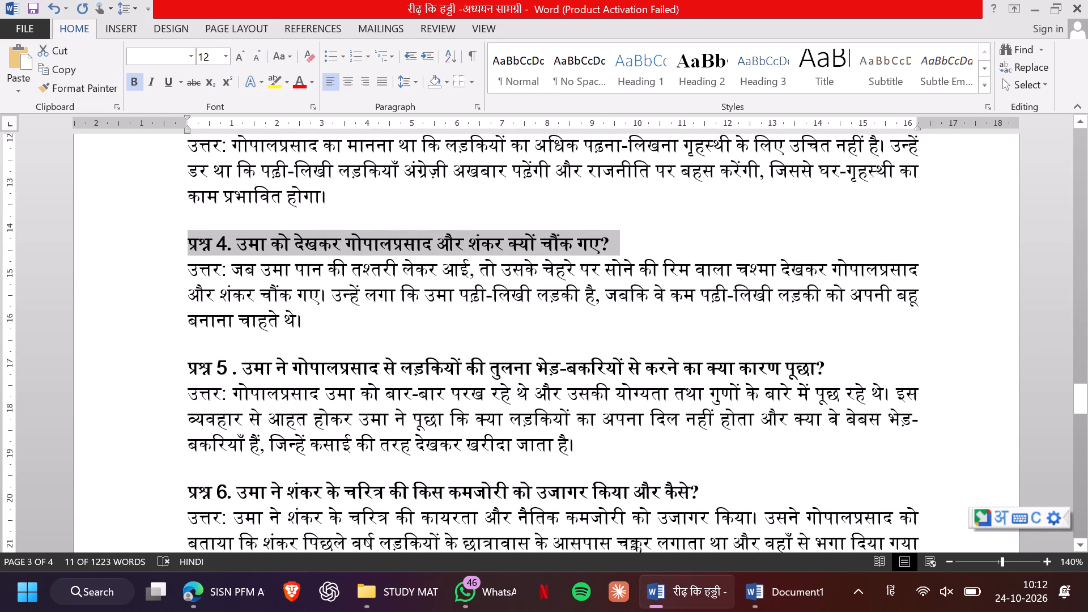
{"action": "left_click_drag", "start_coordinate": [190, 366], "coordinate": [789, 365]}
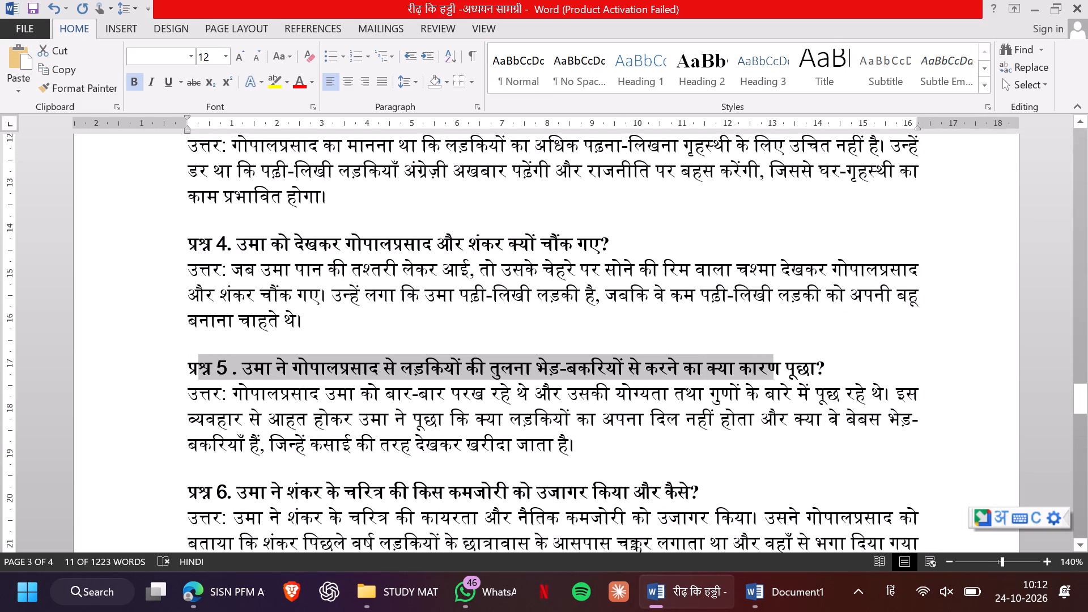
{"action": "left_click_drag", "start_coordinate": [789, 365], "coordinate": [831, 368]}
{"action": "key", "text": "ctrl+c"}
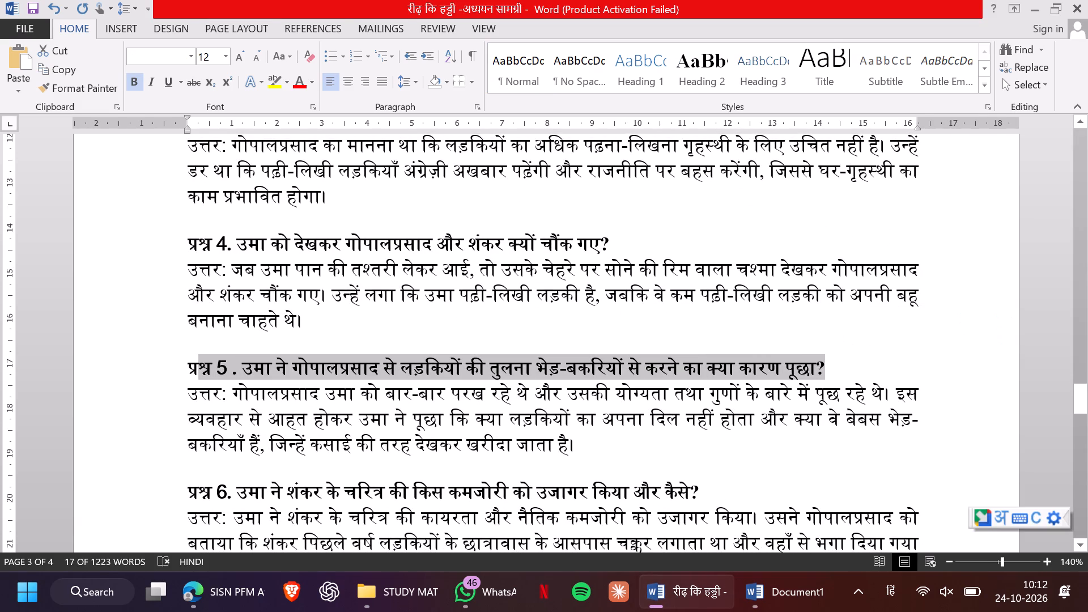
{"action": "left_click", "coordinate": [806, 605]}
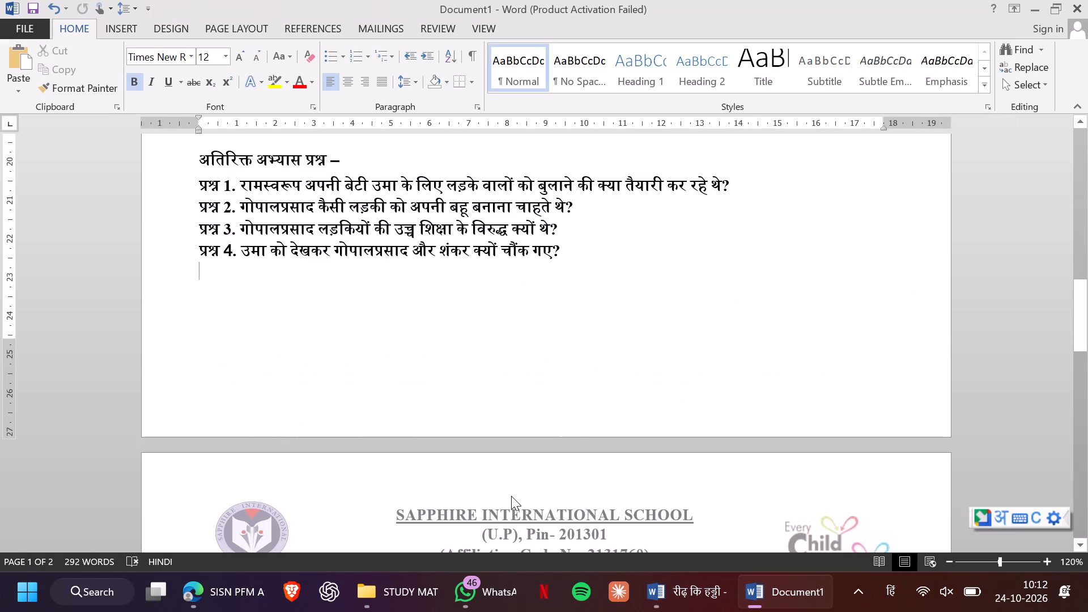
{"action": "key", "text": "ctrl+v"}
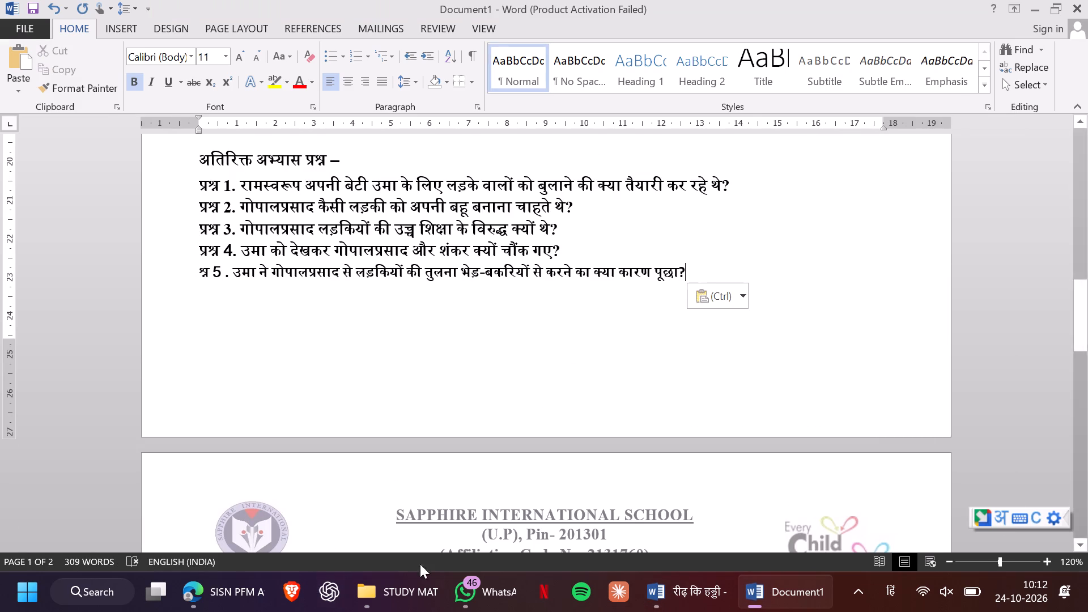
Copy the अतिरिक्त अभ्यास question प्रश्न 6, without its answer, and paste it on its own line below प्रश्न 5 in Document1.
{"action": "left_click", "coordinate": [665, 586]}
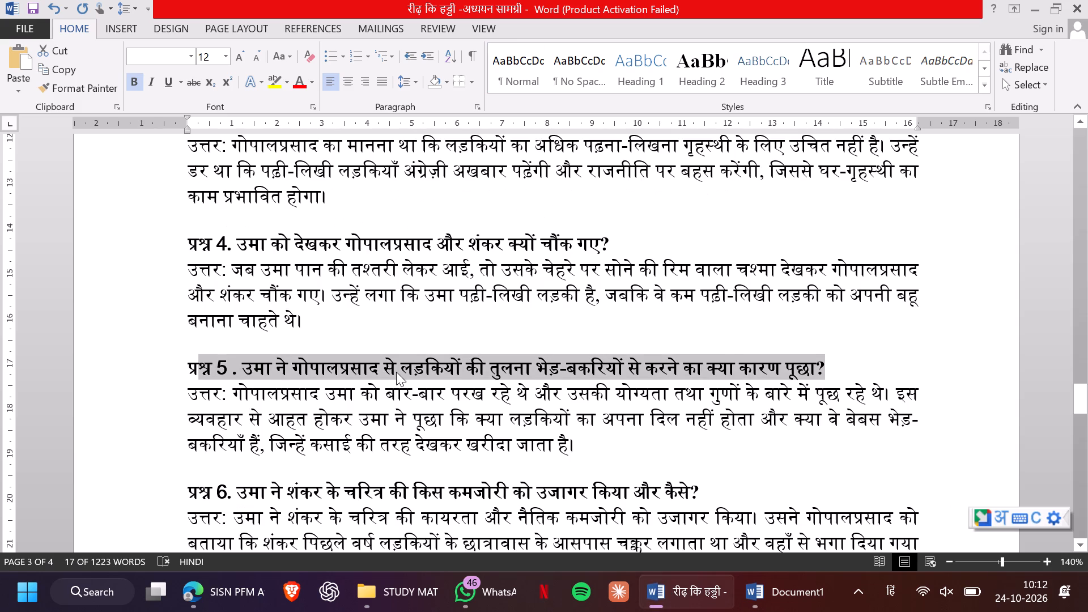
{"action": "scroll", "coordinate": [396, 372], "scroll_direction": "down", "scroll_amount": 1}
{"action": "left_click_drag", "start_coordinate": [187, 268], "coordinate": [726, 270]}
{"action": "key", "text": "ctrl+c"}
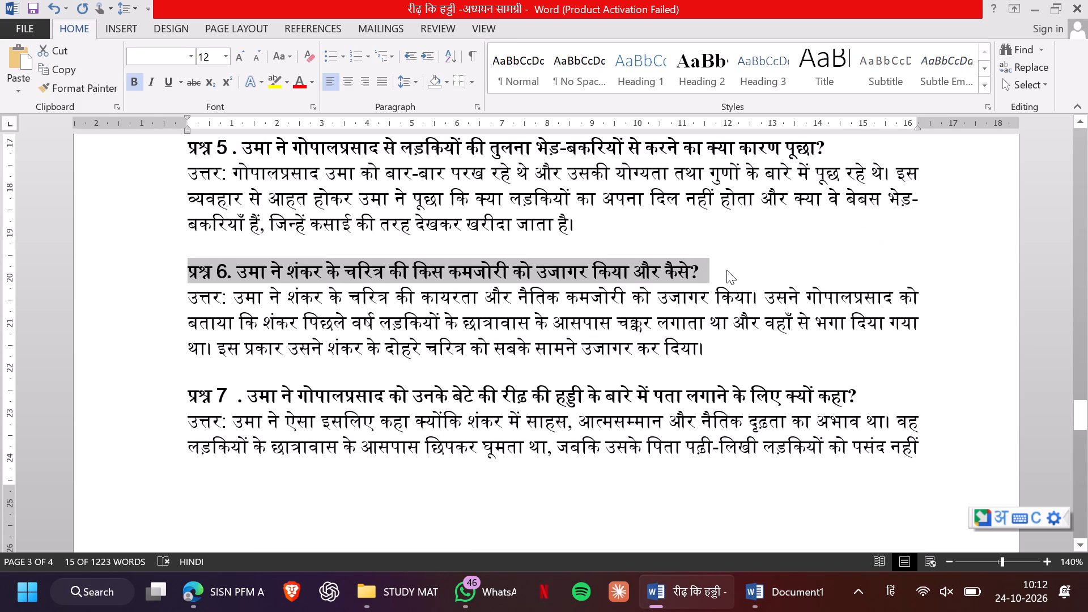
{"action": "left_click", "coordinate": [790, 593]}
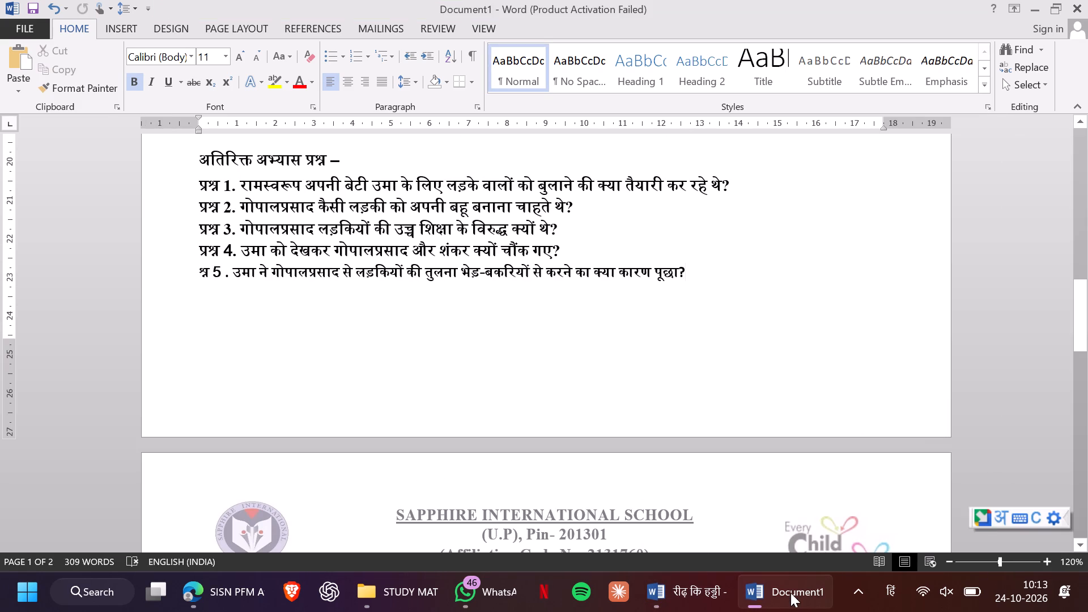
{"action": "key", "text": "ctrl+v"}
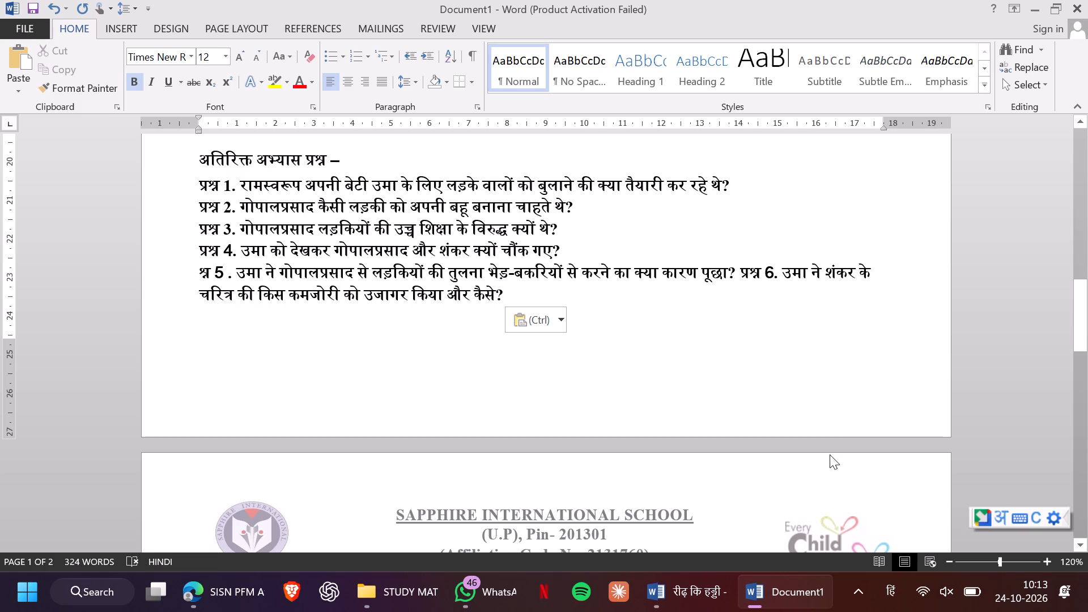
{"action": "left_click", "coordinate": [745, 273]}
{"action": "key", "text": "Left"}
{"action": "key", "text": "Return"}
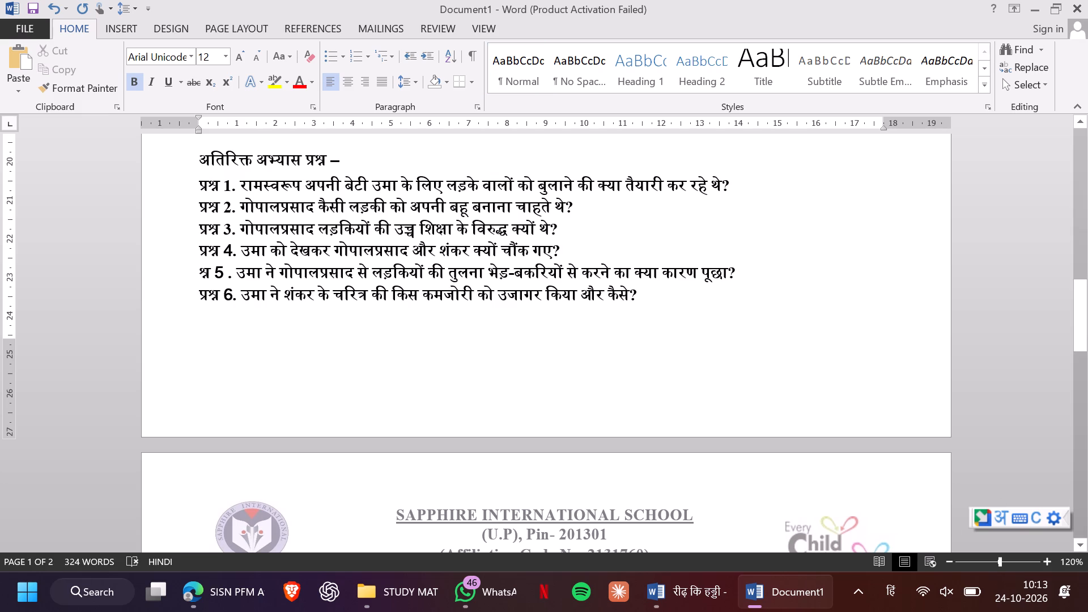
Replace the incomplete label before question 5 with the word प्रश्न copied from the question 6 line.
{"action": "left_click", "coordinate": [208, 293]}
{"action": "left_click_drag", "start_coordinate": [218, 294], "coordinate": [193, 294]}
{"action": "key", "text": "ctrl+c"}
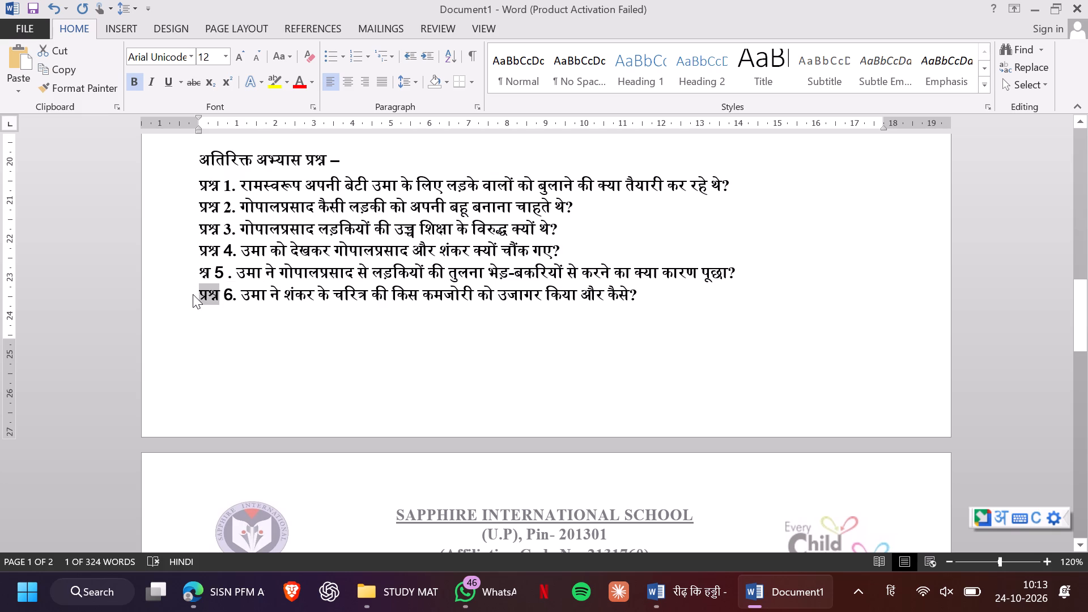
{"action": "left_click_drag", "start_coordinate": [212, 271], "coordinate": [197, 273]}
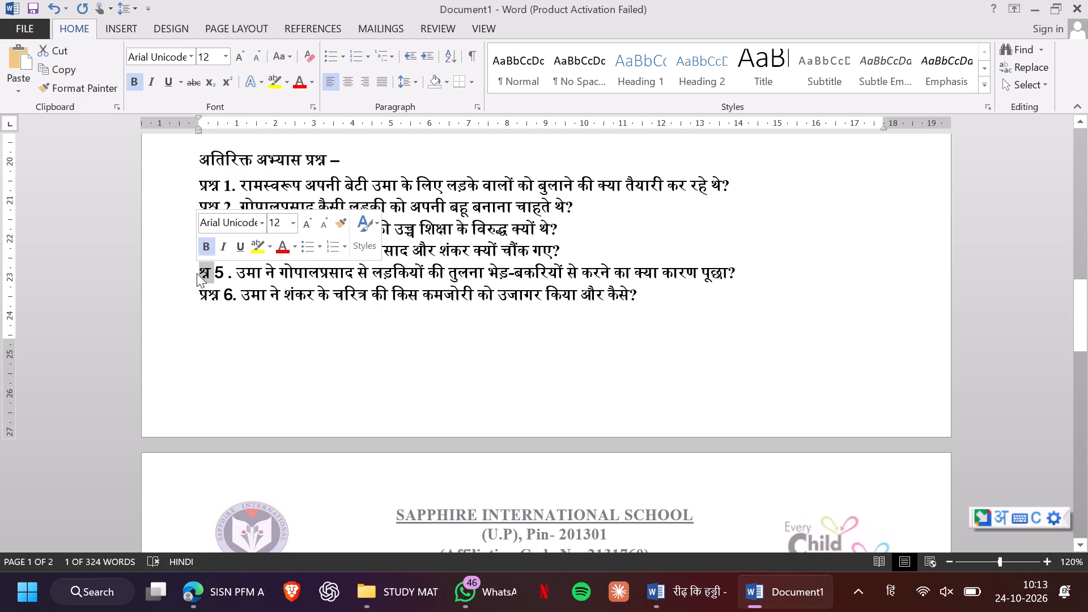
{"action": "key", "text": "ctrl+v"}
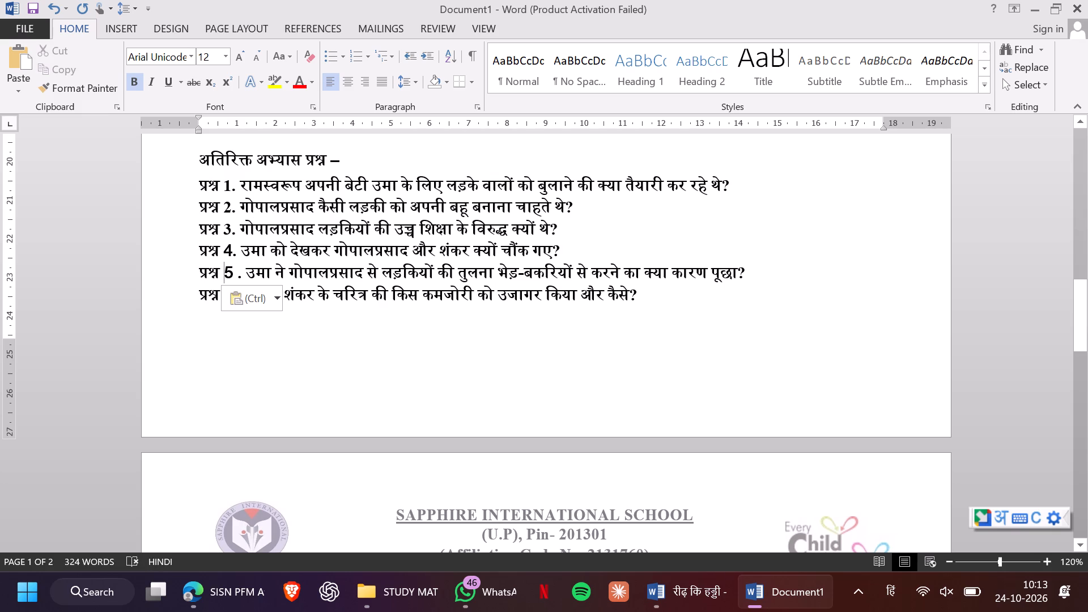
{"action": "left_click", "coordinate": [238, 354]}
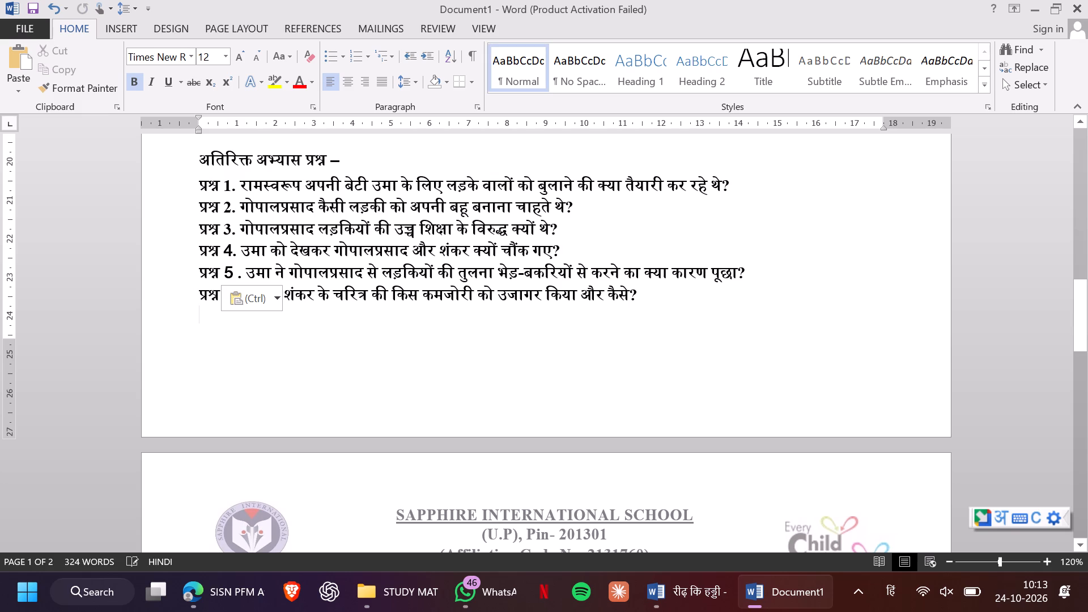
Copy the अतिरिक्त अभ्यास question प्रश्न 7, without its answer, and paste it on a new line below प्रश्न 6 in Document1.
{"action": "left_click", "coordinate": [662, 304]}
{"action": "left_click", "coordinate": [679, 611]}
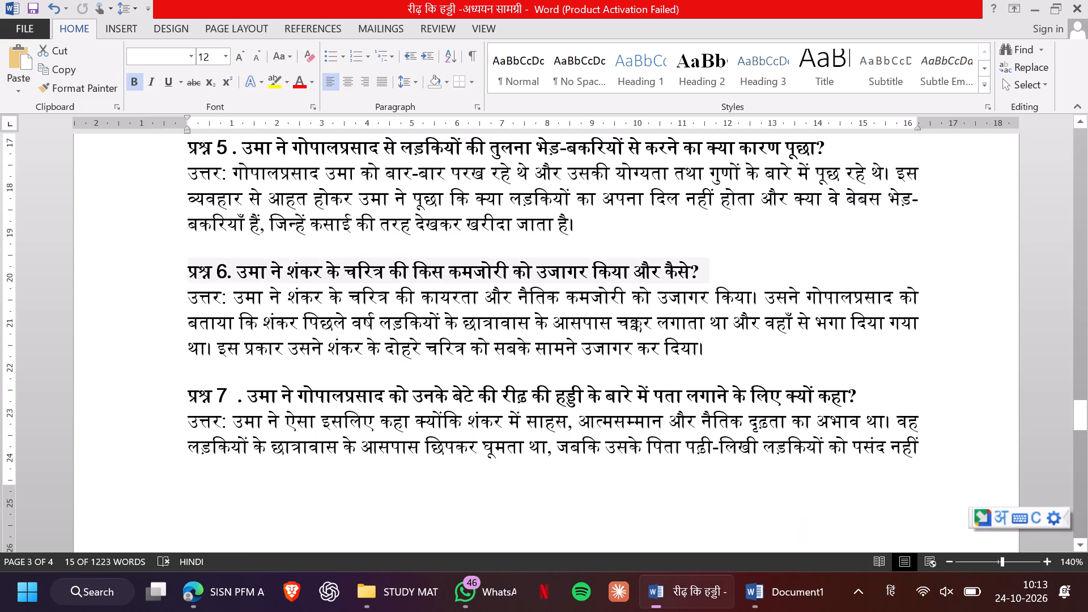
{"action": "left_click_drag", "start_coordinate": [189, 393], "coordinate": [875, 359]}
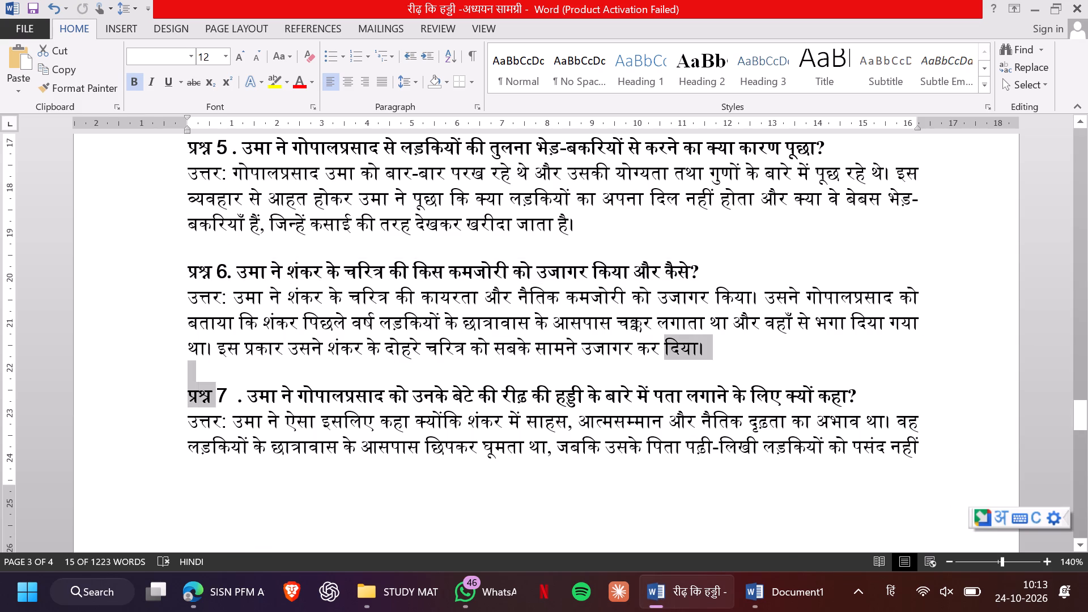
{"action": "left_click_drag", "start_coordinate": [875, 359], "coordinate": [914, 394]}
{"action": "key", "text": "ctrl+c"}
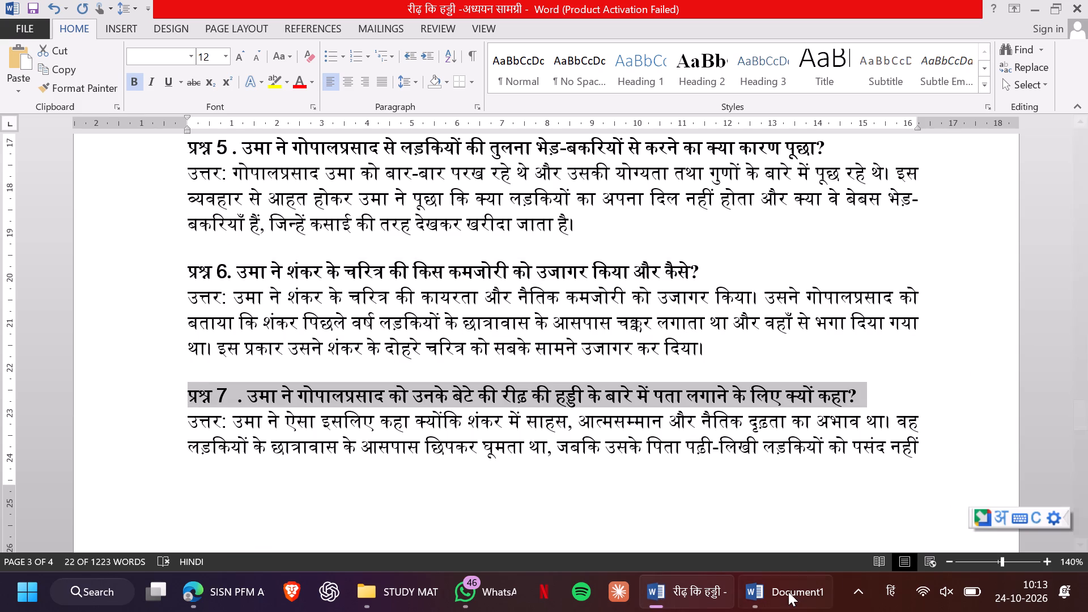
{"action": "left_click", "coordinate": [788, 591]}
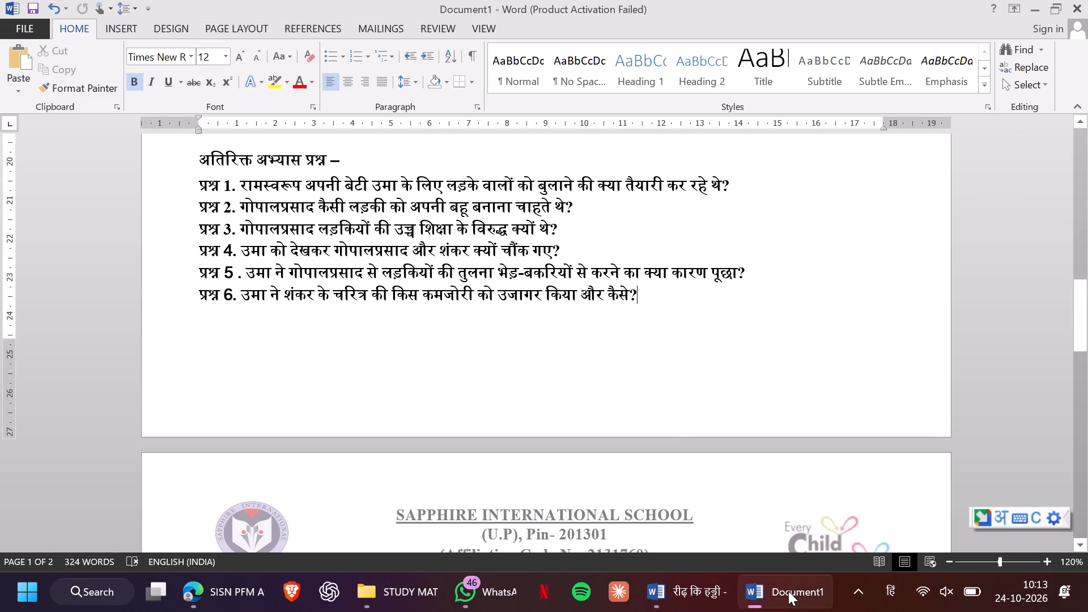
{"action": "key", "text": "Return"}
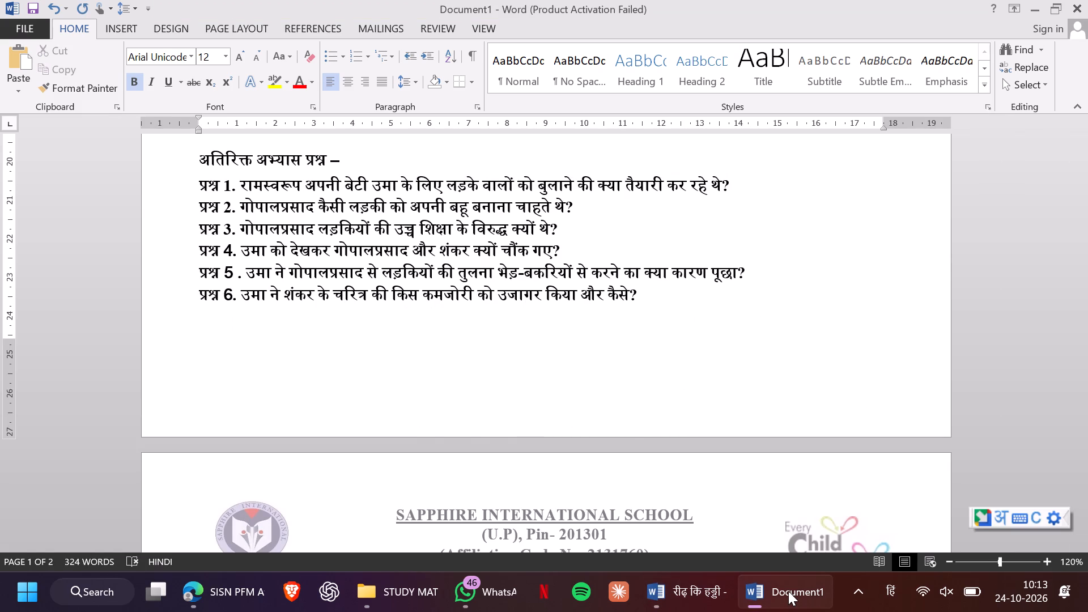
{"action": "key", "text": "ctrl+v"}
Copy the अतिरिक्त अभ्यास question प्रश्न 8, without its answer, and paste it at the start of Document1's second page.
{"action": "scroll", "coordinate": [789, 586], "scroll_direction": "down", "scroll_amount": 1}
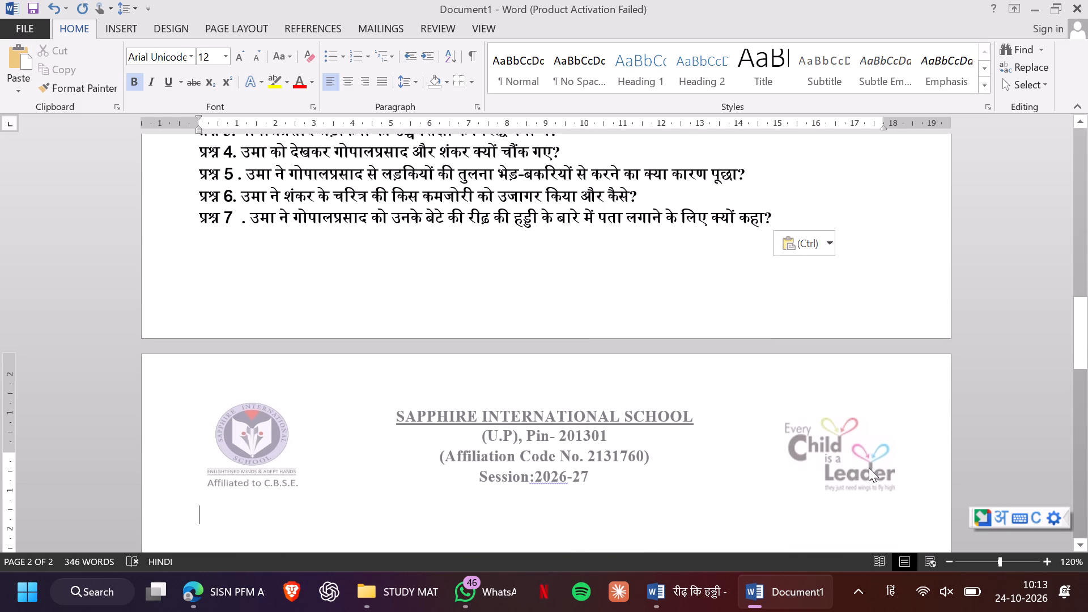
{"action": "left_click", "coordinate": [569, 477]}
{"action": "scroll", "coordinate": [458, 349], "scroll_direction": "up", "scroll_amount": 1}
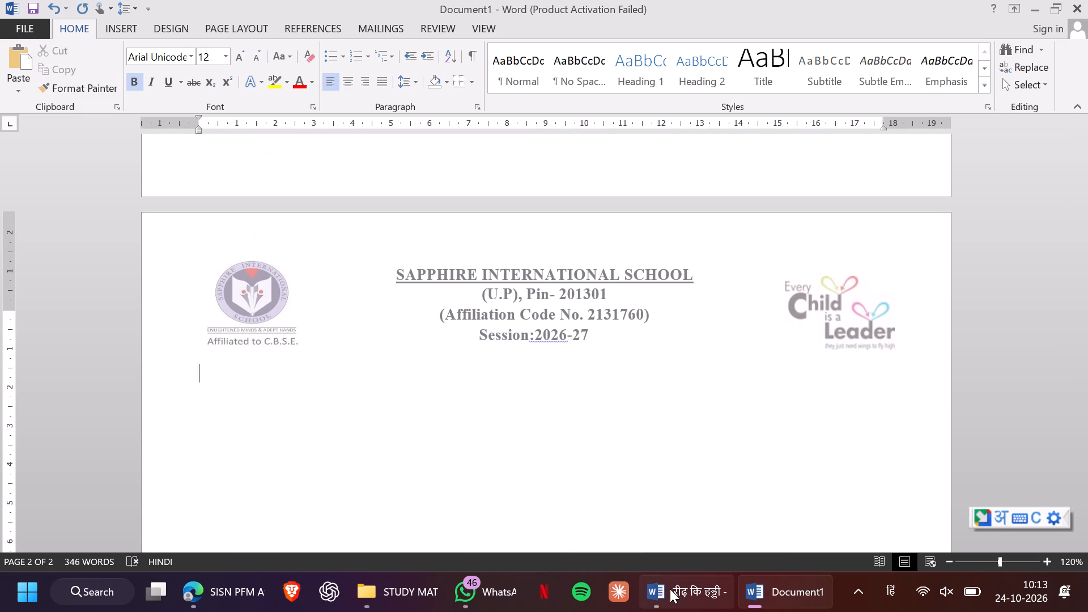
{"action": "left_click", "coordinate": [670, 589]}
{"action": "scroll", "coordinate": [315, 411], "scroll_direction": "down", "scroll_amount": 1}
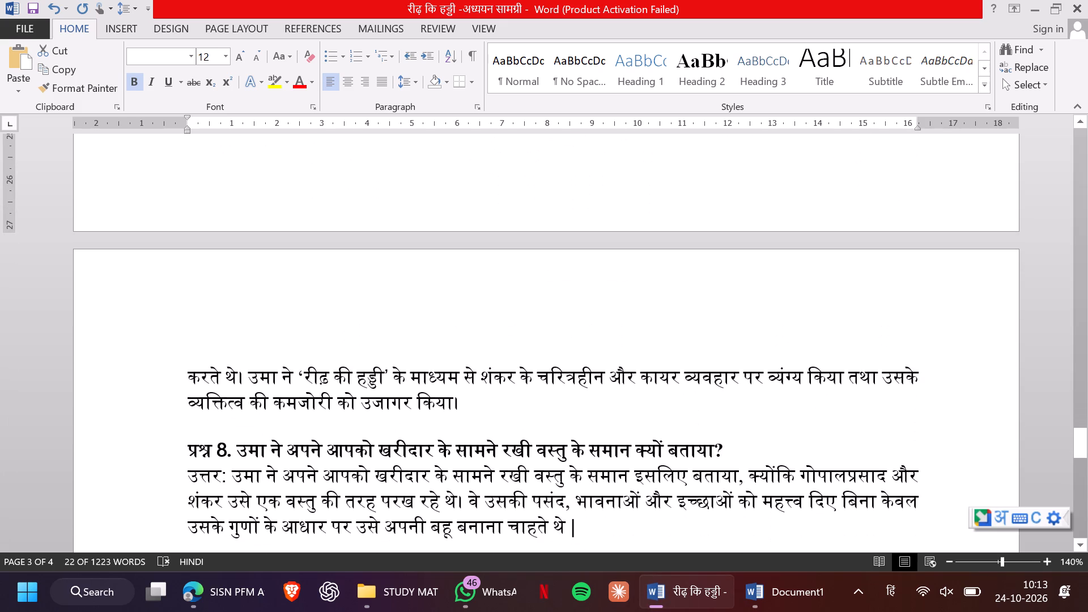
{"action": "scroll", "coordinate": [322, 351], "scroll_direction": "down", "scroll_amount": 1}
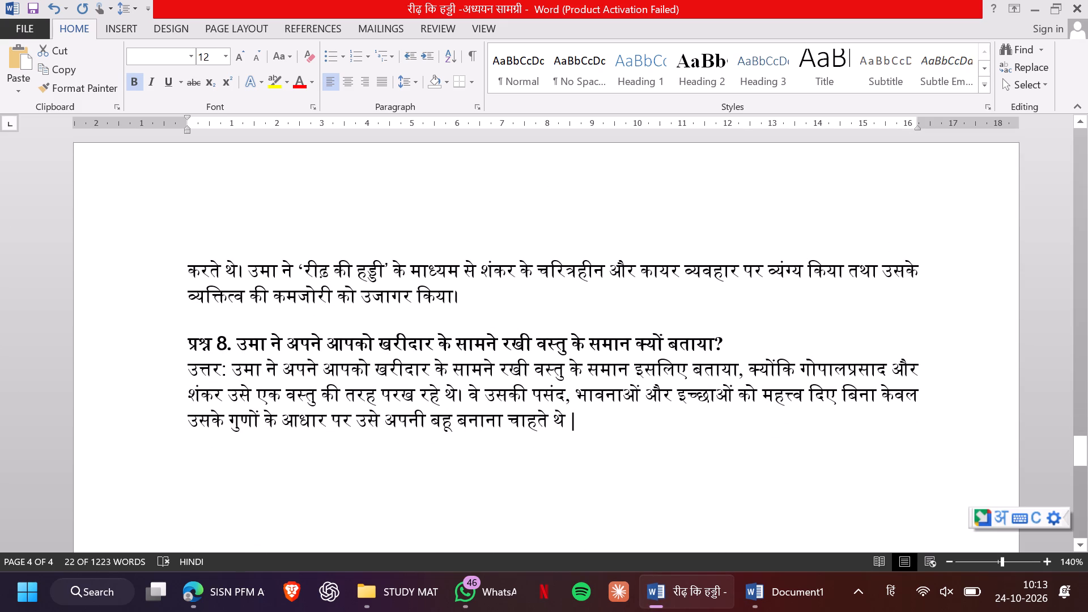
{"action": "left_click_drag", "start_coordinate": [184, 341], "coordinate": [745, 344]}
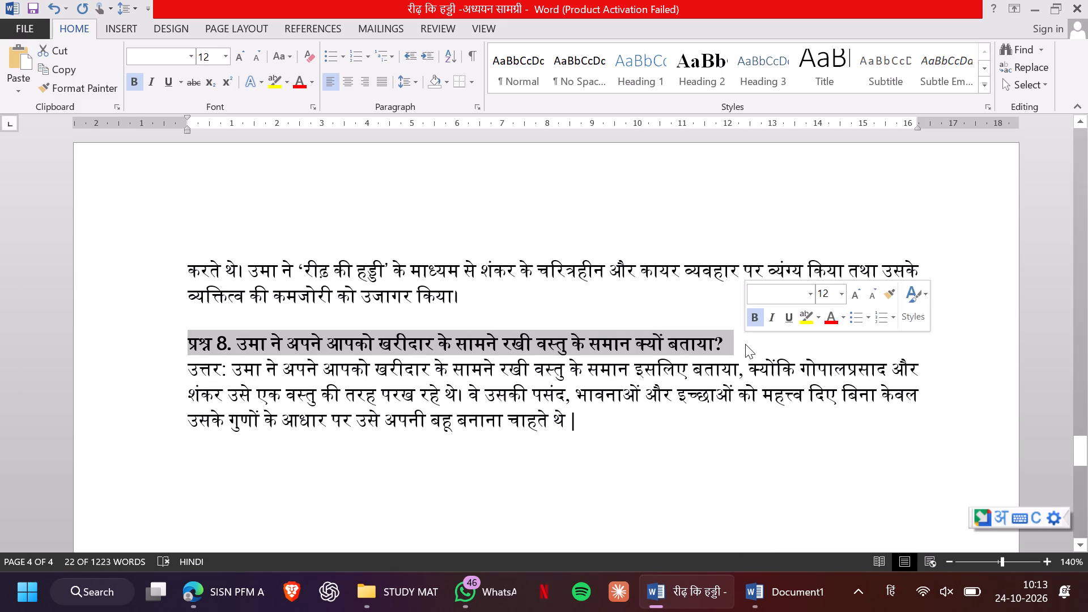
{"action": "key", "text": "ctrl+c"}
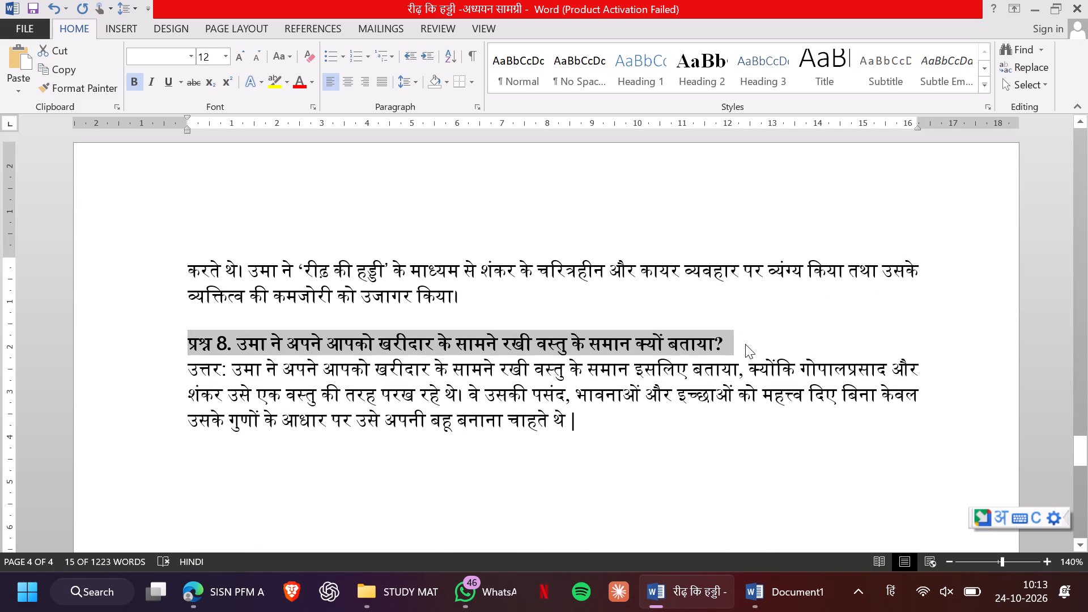
{"action": "left_click", "coordinate": [793, 600]}
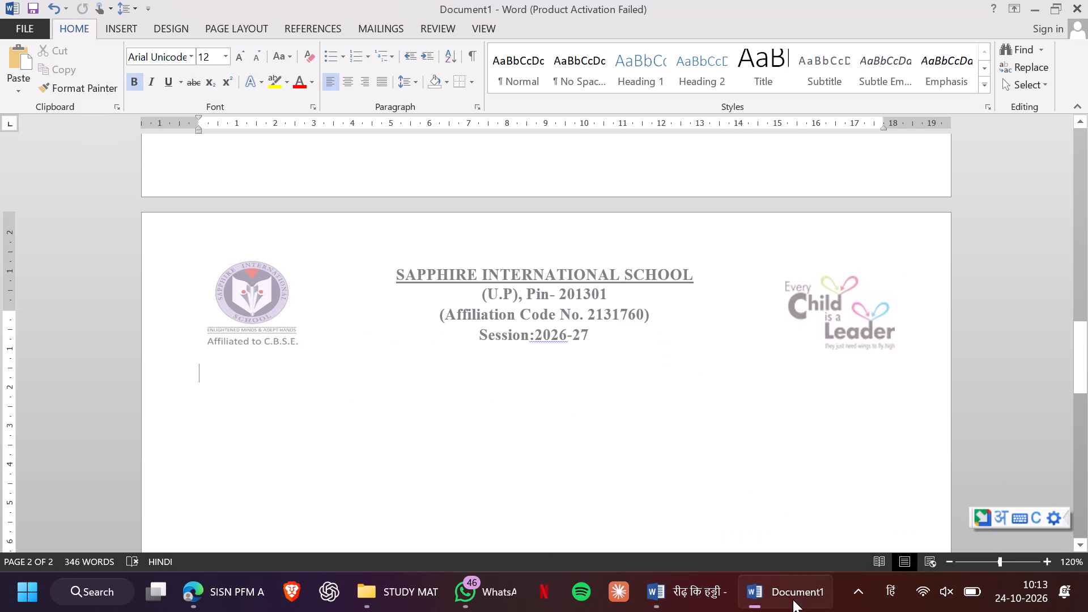
{"action": "key", "text": "ctrl+v"}
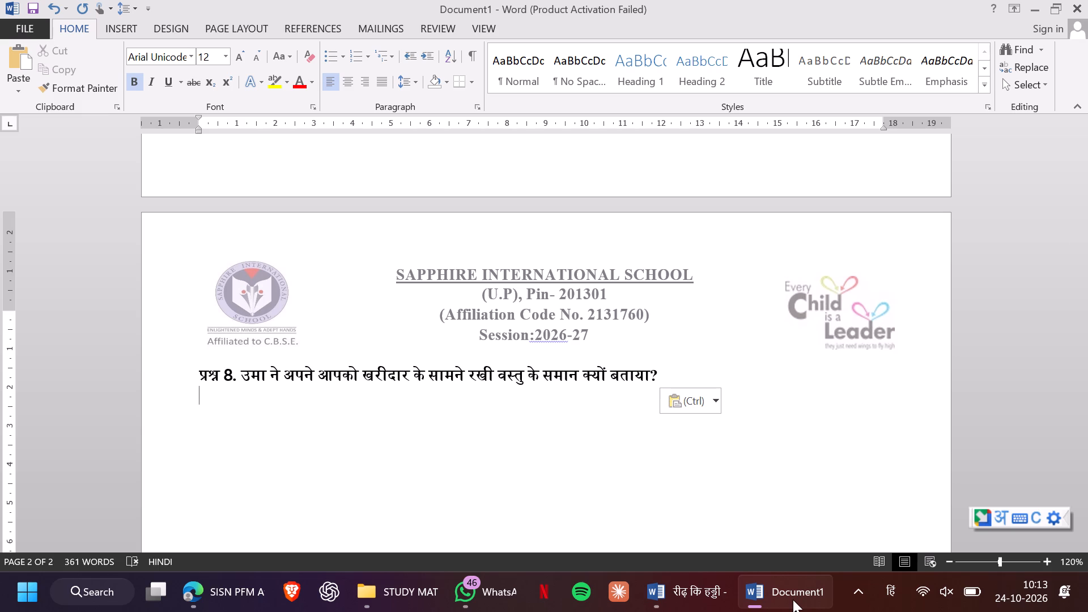
Remove the left indent from the lines पाठ्य पुस्तक से देख कर शब्द-अर्थ पूर्ण कीजिए – and शब्द –अर्थ above मेरी समझ, मेरे विचार.
{"action": "scroll", "coordinate": [771, 538], "scroll_direction": "up", "scroll_amount": 4}
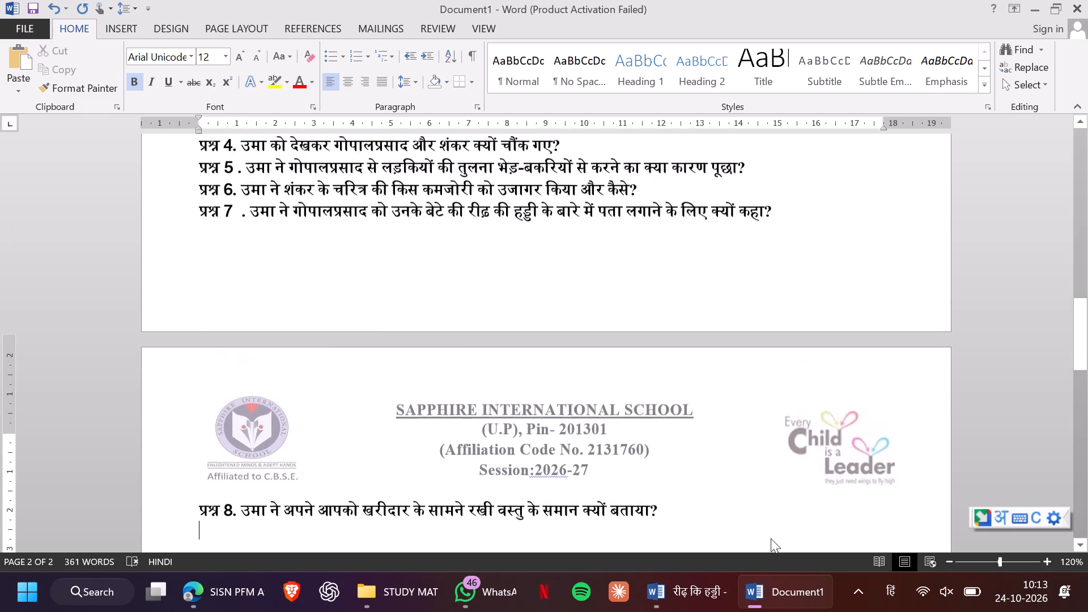
{"action": "scroll", "coordinate": [771, 538], "scroll_direction": "up", "scroll_amount": 2}
{"action": "scroll", "coordinate": [771, 538], "scroll_direction": "left", "scroll_amount": 1}
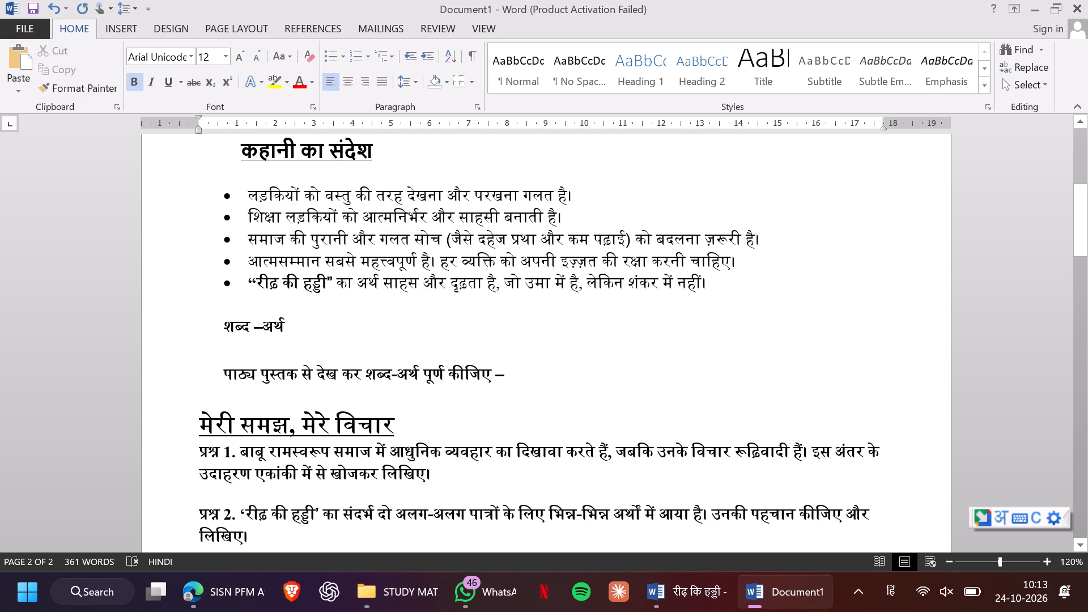
{"action": "left_click", "coordinate": [224, 377]}
{"action": "key", "text": "BackSpace"}
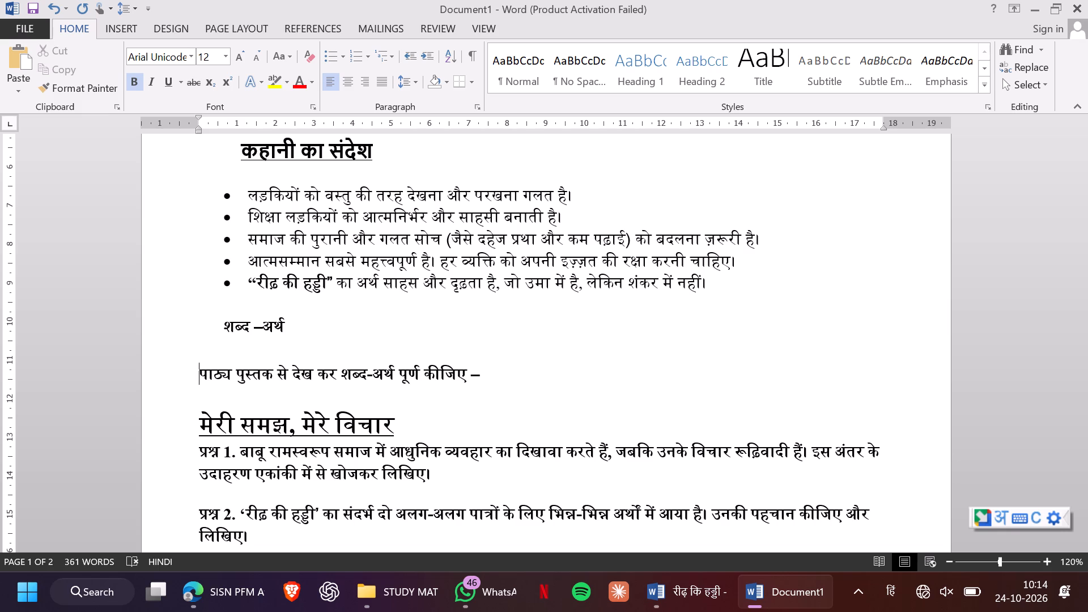
{"action": "left_click", "coordinate": [218, 327]}
{"action": "key", "text": "BackSpace"}
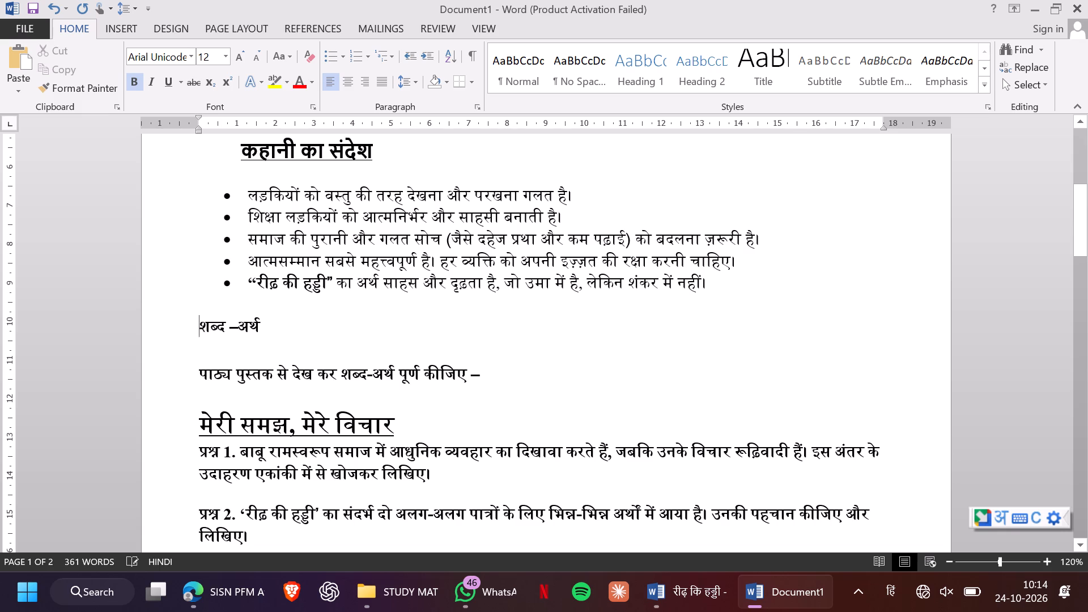
Remove the paragraph space before and after the शब्द –अर्थ line in Document1.
{"action": "key", "text": "shift+Down"}
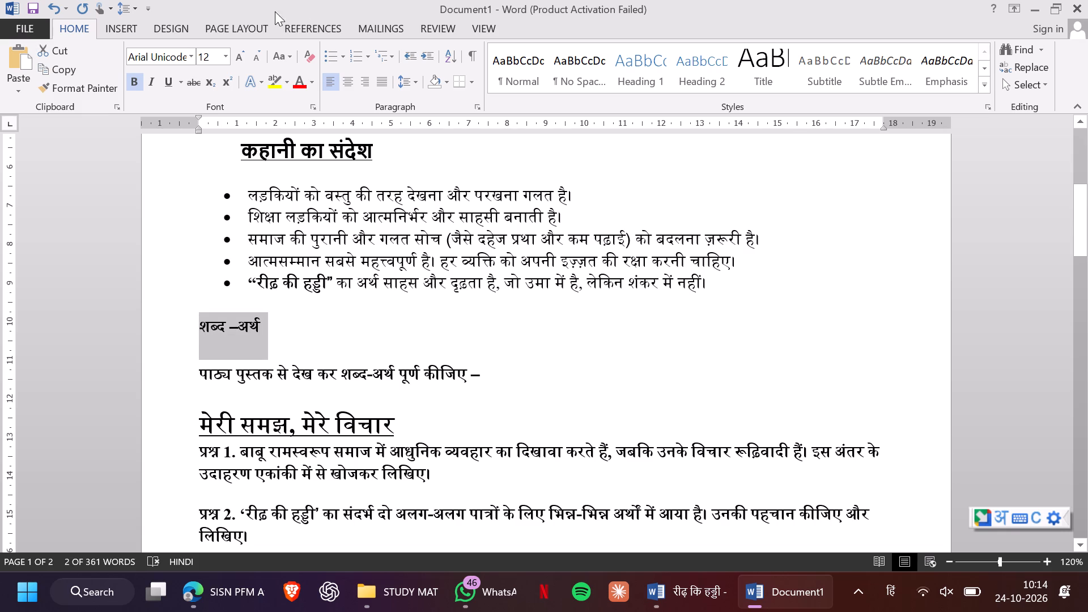
{"action": "left_click", "coordinate": [410, 86]}
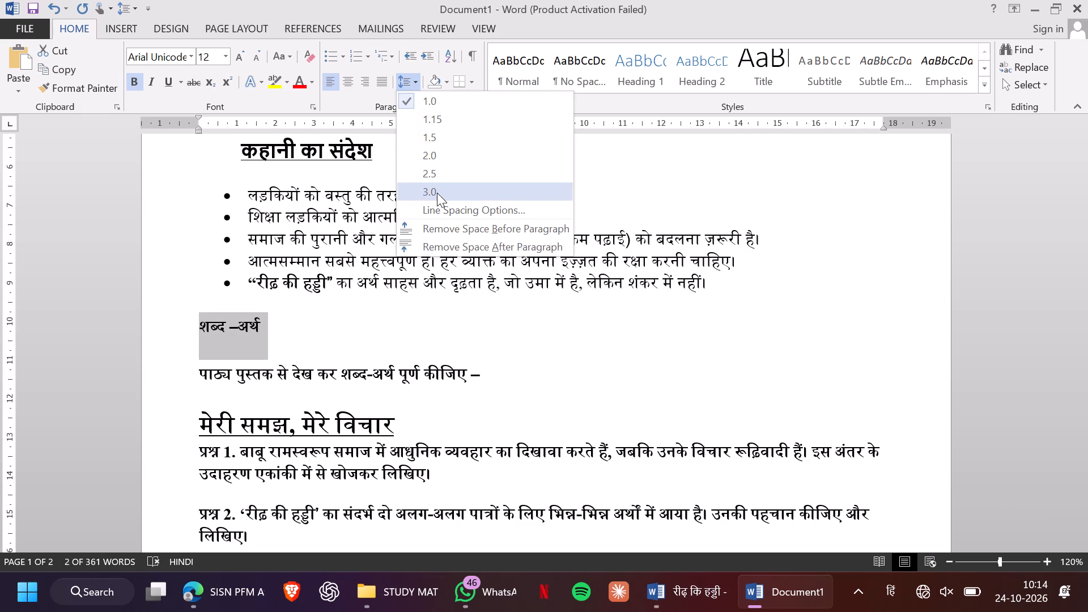
{"action": "left_click", "coordinate": [441, 224]}
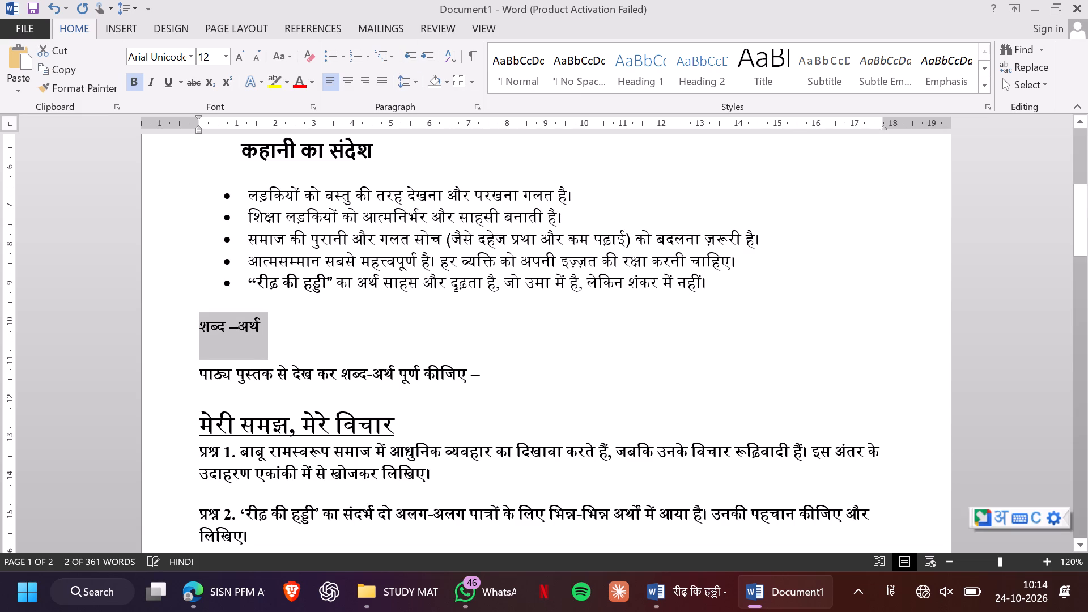
{"action": "left_click", "coordinate": [417, 80]}
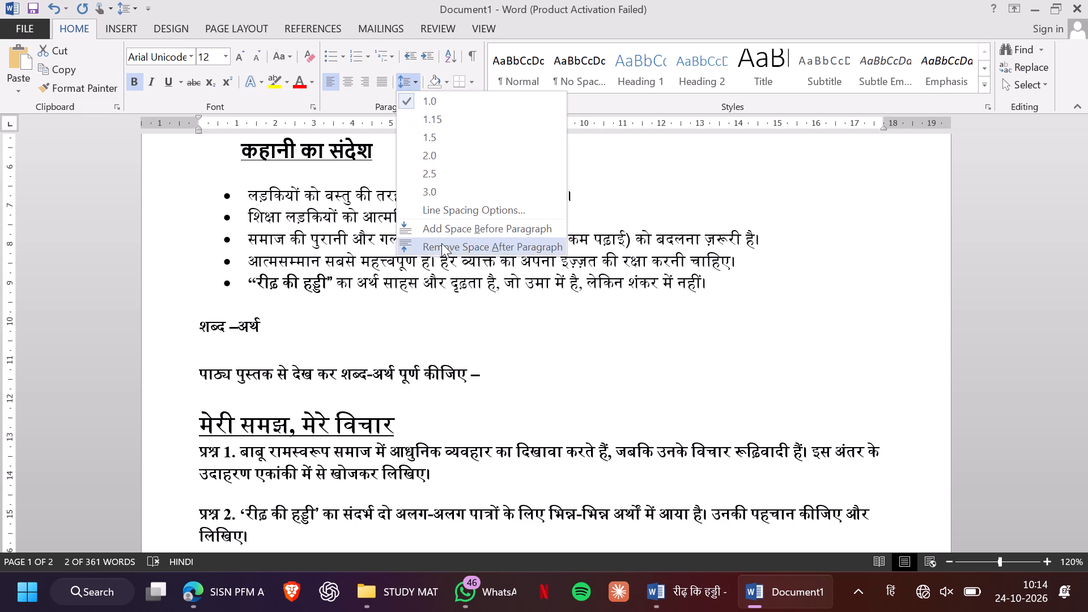
{"action": "left_click", "coordinate": [441, 243]}
Switch to the रीढ़ कि हड्डी study-material document and review its sections, from the objectives and word meanings to the अतिरिक्त अभ्यास questions.
{"action": "scroll", "coordinate": [244, 402], "scroll_direction": "down", "scroll_amount": 3}
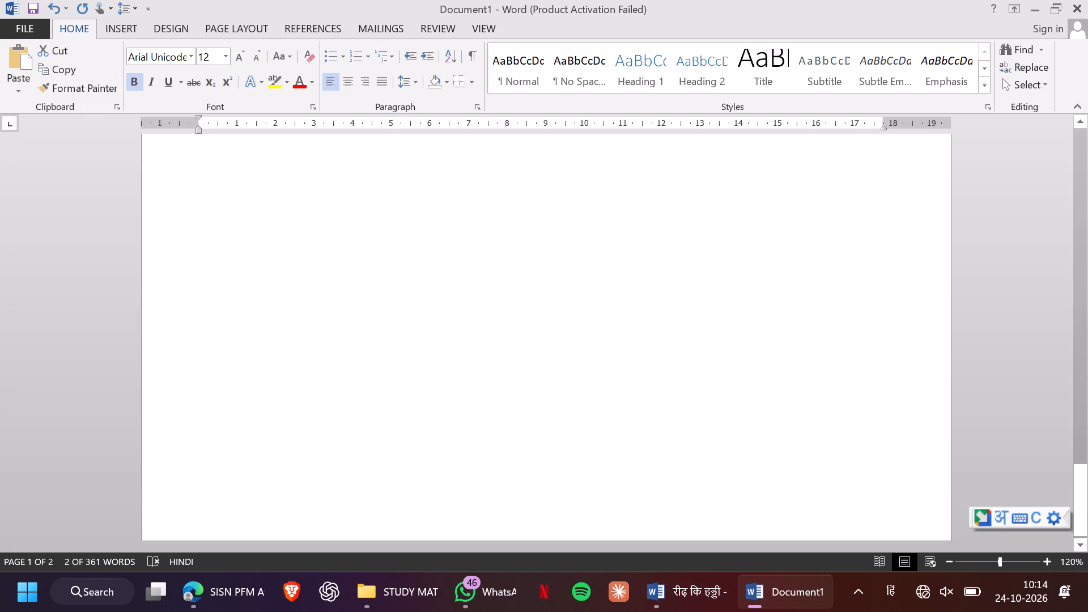
{"action": "scroll", "coordinate": [244, 402], "scroll_direction": "up", "scroll_amount": 7}
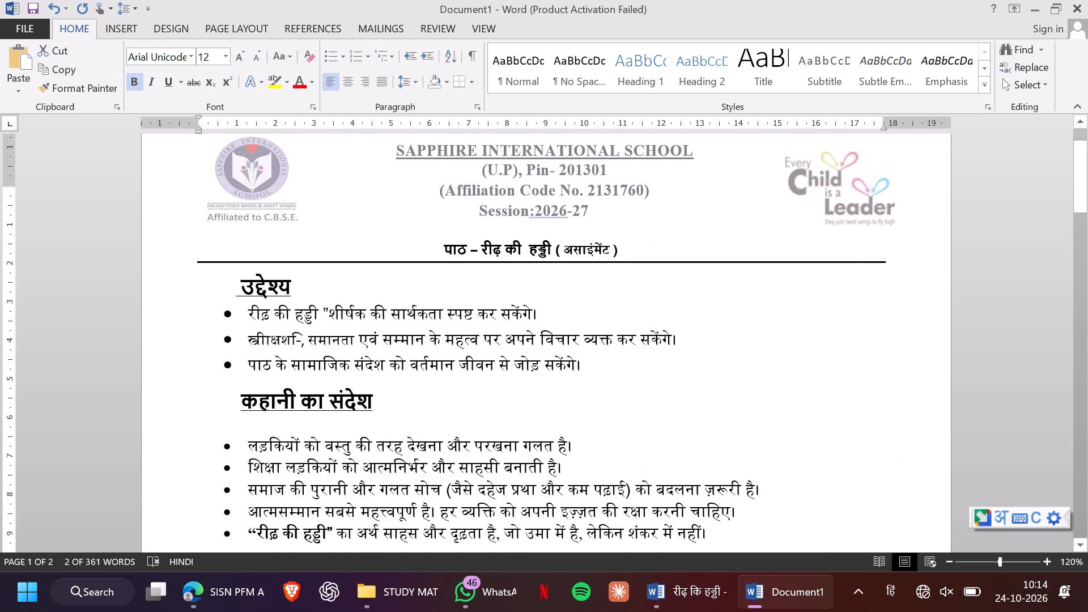
{"action": "left_click", "coordinate": [692, 599]}
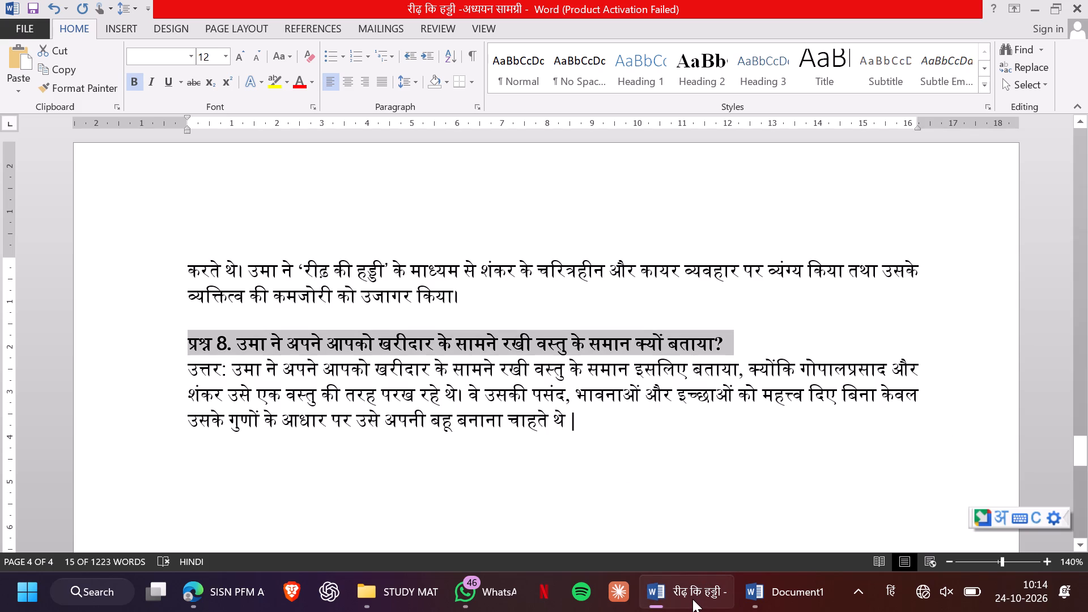
{"action": "scroll", "coordinate": [692, 599], "scroll_direction": "up", "scroll_amount": 5}
{"action": "left_click", "coordinate": [830, 469]}
{"action": "scroll", "coordinate": [830, 469], "scroll_direction": "up", "scroll_amount": 20}
{"action": "scroll", "coordinate": [830, 469], "scroll_direction": "up", "scroll_amount": 1}
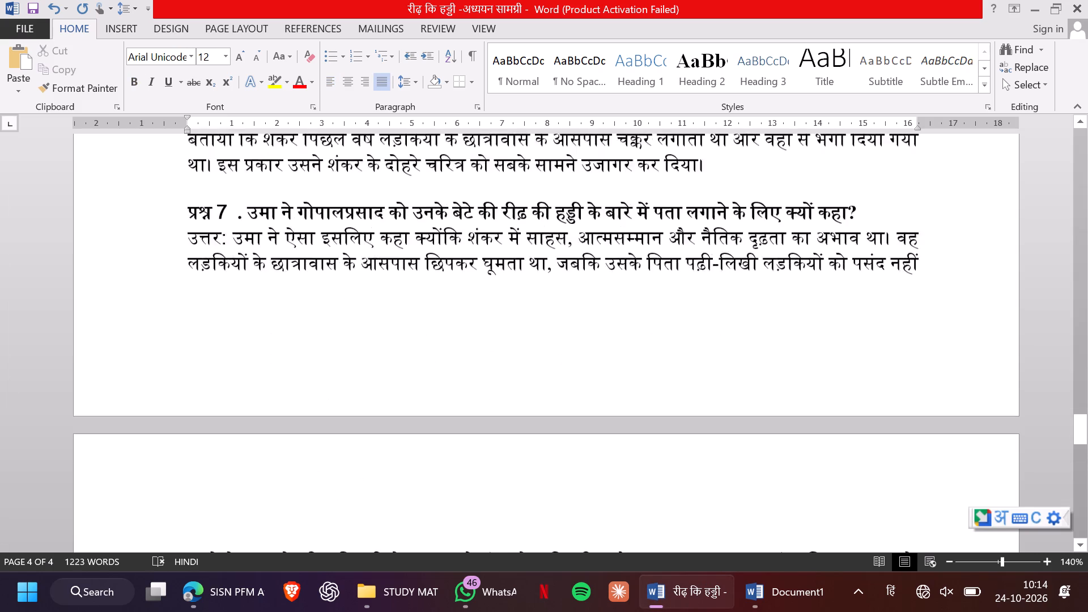
{"action": "scroll", "coordinate": [830, 469], "scroll_direction": "up", "scroll_amount": 20}
{"action": "scroll", "coordinate": [830, 469], "scroll_direction": "up", "scroll_amount": 20}
{"action": "scroll", "coordinate": [830, 469], "scroll_direction": "up", "scroll_amount": 20}
{"action": "scroll", "coordinate": [830, 469], "scroll_direction": "down", "scroll_amount": 1}
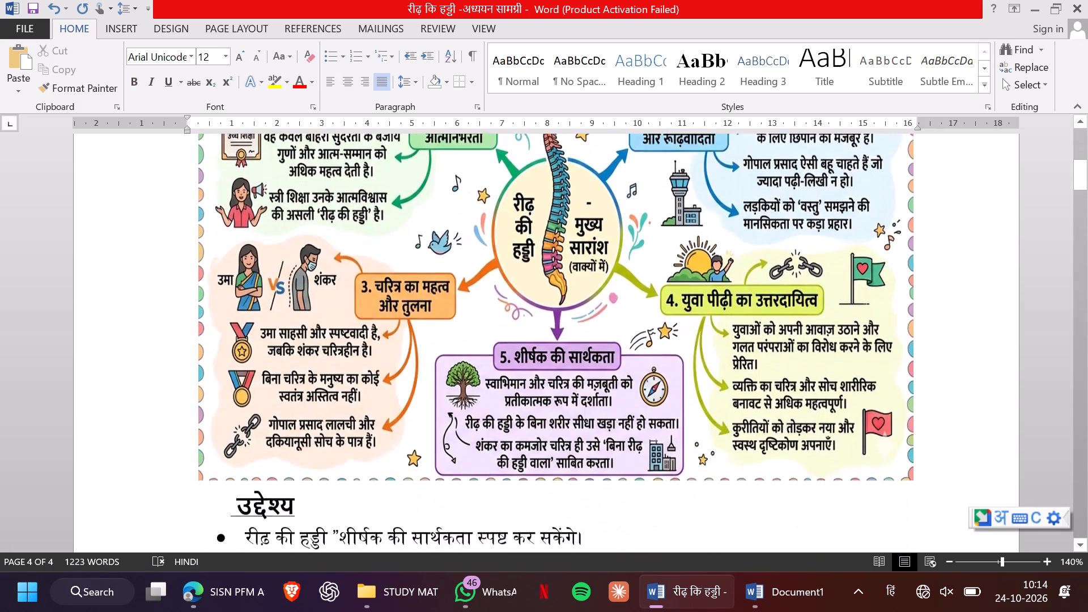
{"action": "scroll", "coordinate": [830, 469], "scroll_direction": "down", "scroll_amount": 4}
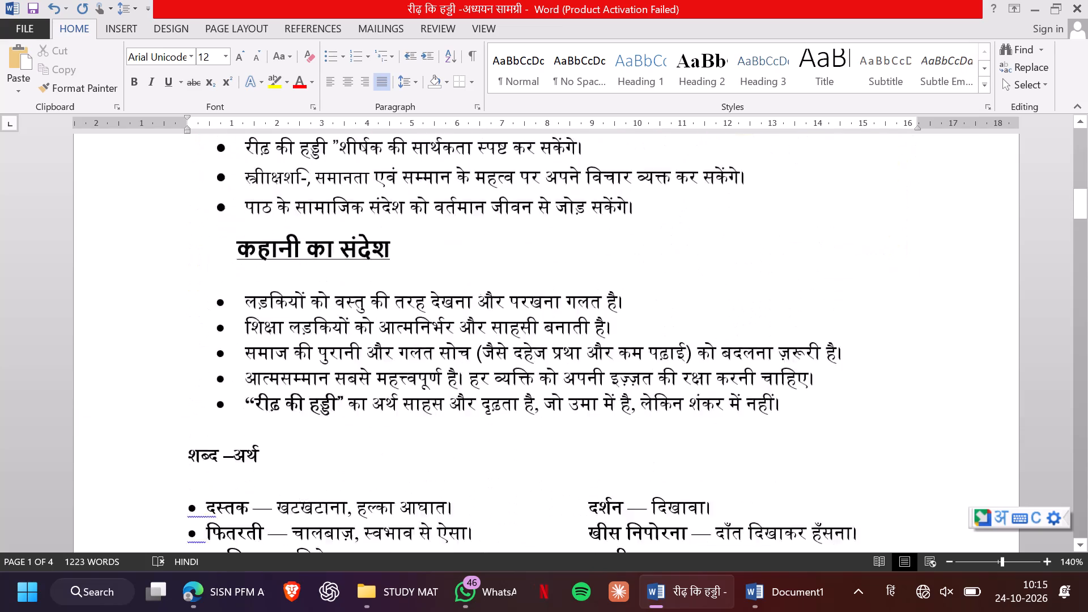
{"action": "scroll", "coordinate": [830, 469], "scroll_direction": "down", "scroll_amount": 5}
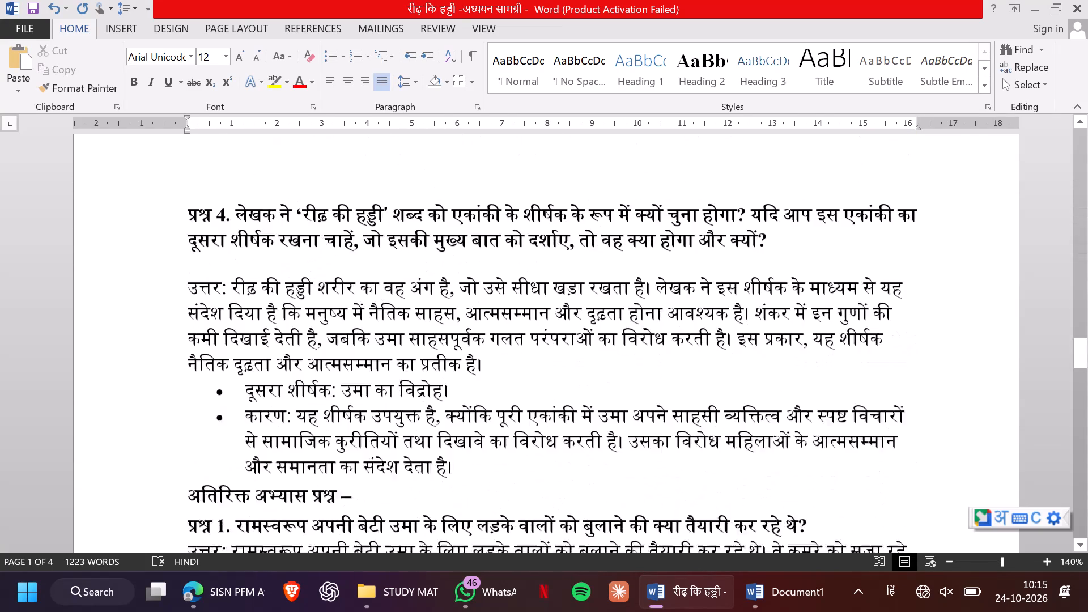
{"action": "scroll", "coordinate": [830, 469], "scroll_direction": "up", "scroll_amount": 5}
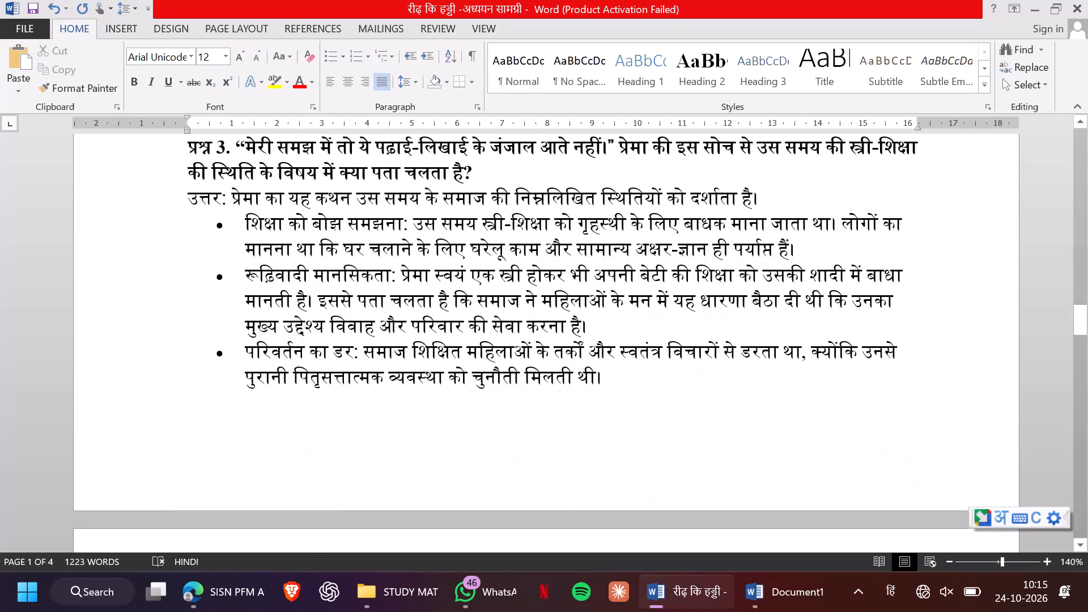
{"action": "scroll", "coordinate": [830, 469], "scroll_direction": "up", "scroll_amount": 1}
{"action": "scroll", "coordinate": [830, 469], "scroll_direction": "up", "scroll_amount": 1, "text": "ctrl"}
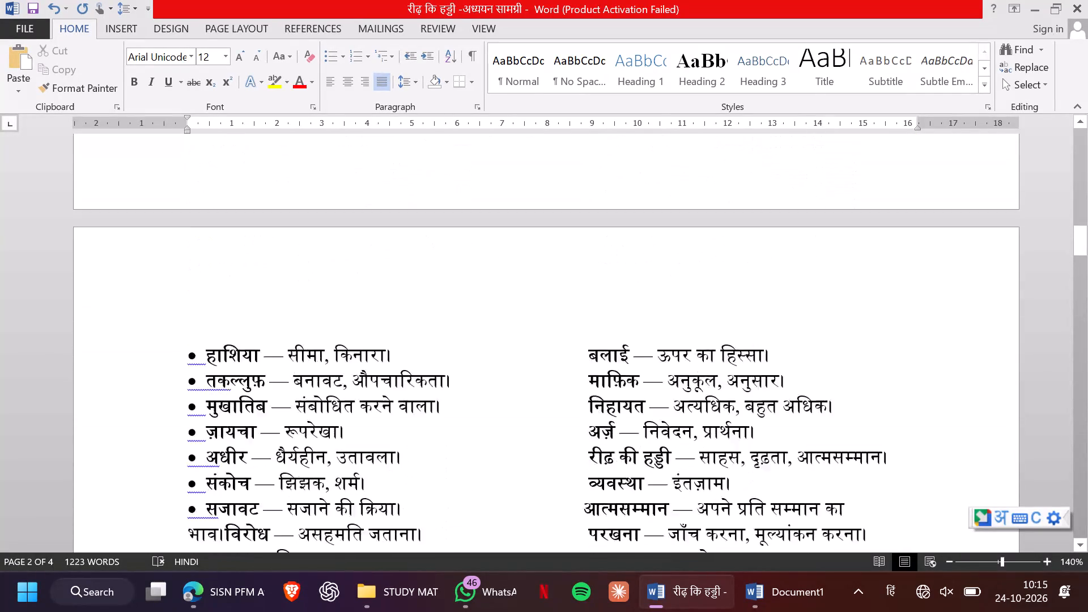
{"action": "scroll", "coordinate": [830, 469], "scroll_direction": "down", "scroll_amount": 3}
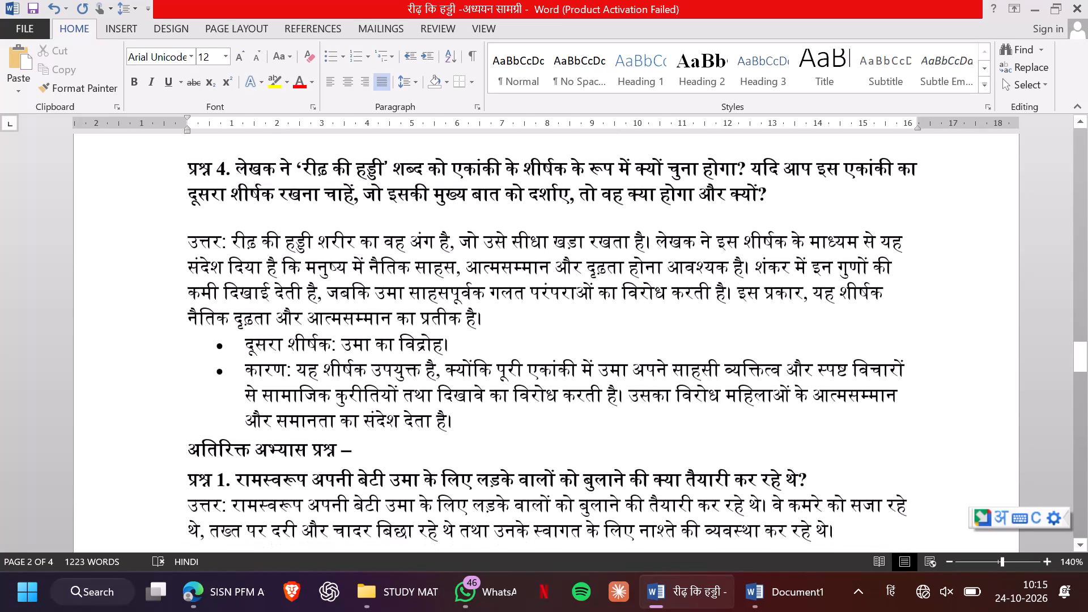
{"action": "scroll", "coordinate": [830, 469], "scroll_direction": "down", "scroll_amount": 2}
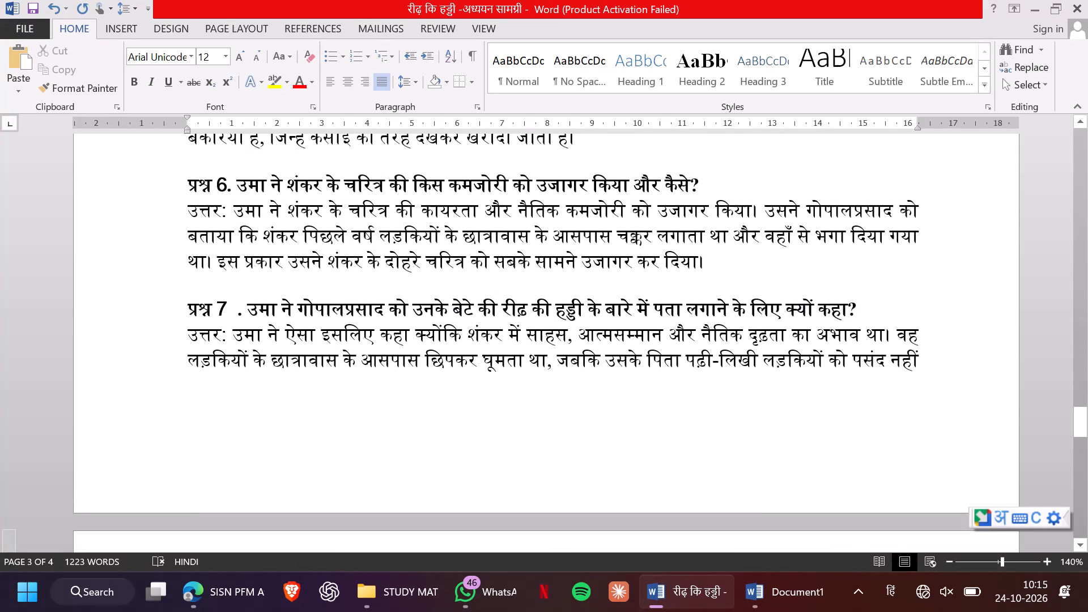
Return to Document1 and check the assignment from the school header through प्रश्न 8 of the अतिरिक्त अभ्यास section.
{"action": "left_click", "coordinate": [771, 605]}
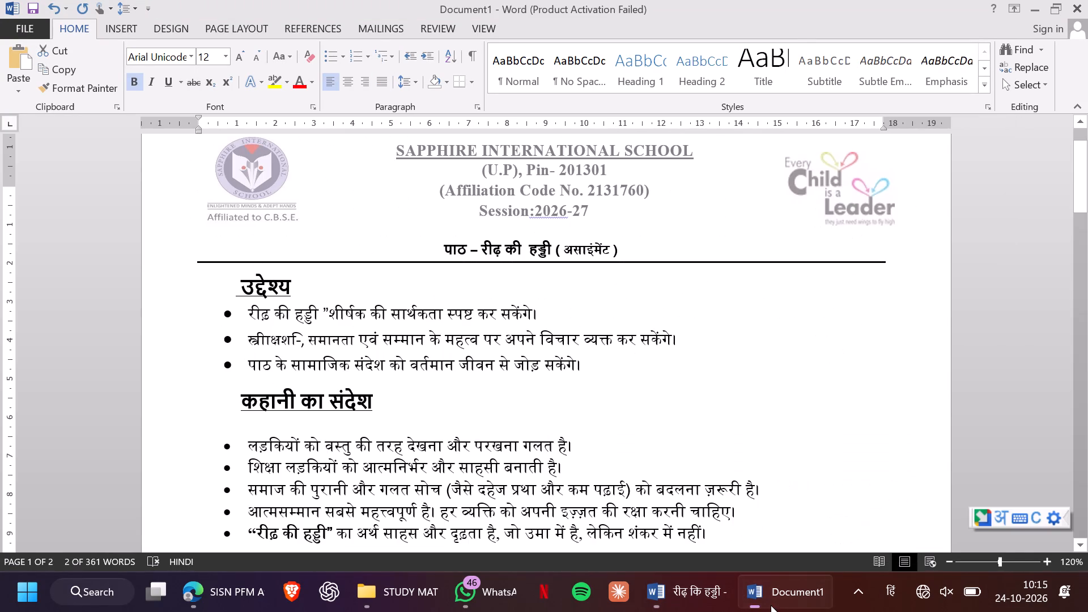
{"action": "scroll", "coordinate": [605, 500], "scroll_direction": "down", "scroll_amount": 1}
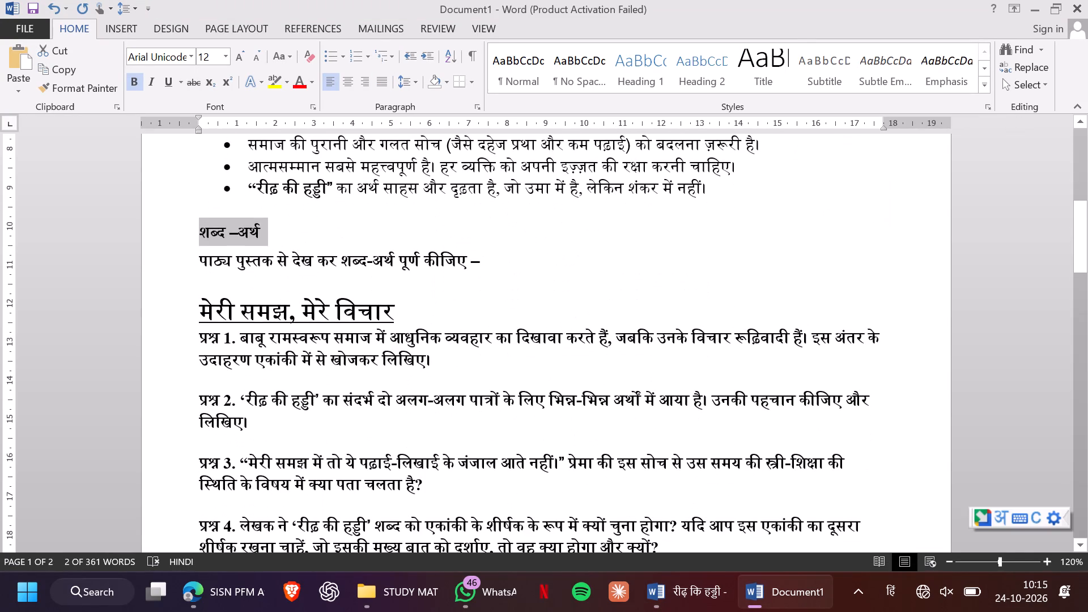
{"action": "scroll", "coordinate": [605, 500], "scroll_direction": "down", "scroll_amount": 1}
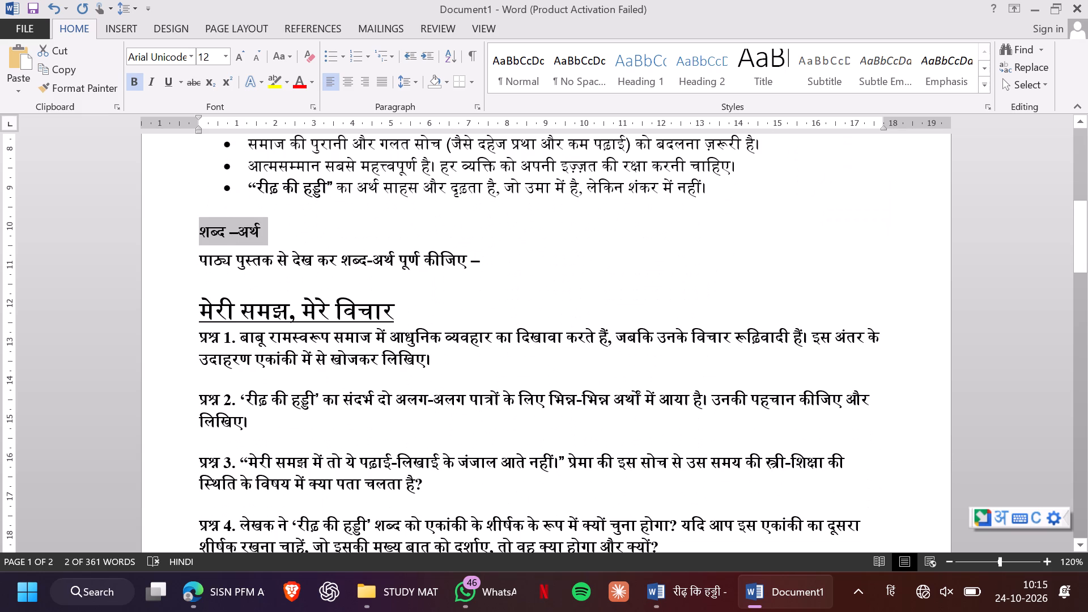
{"action": "scroll", "coordinate": [605, 500], "scroll_direction": "down", "scroll_amount": 1}
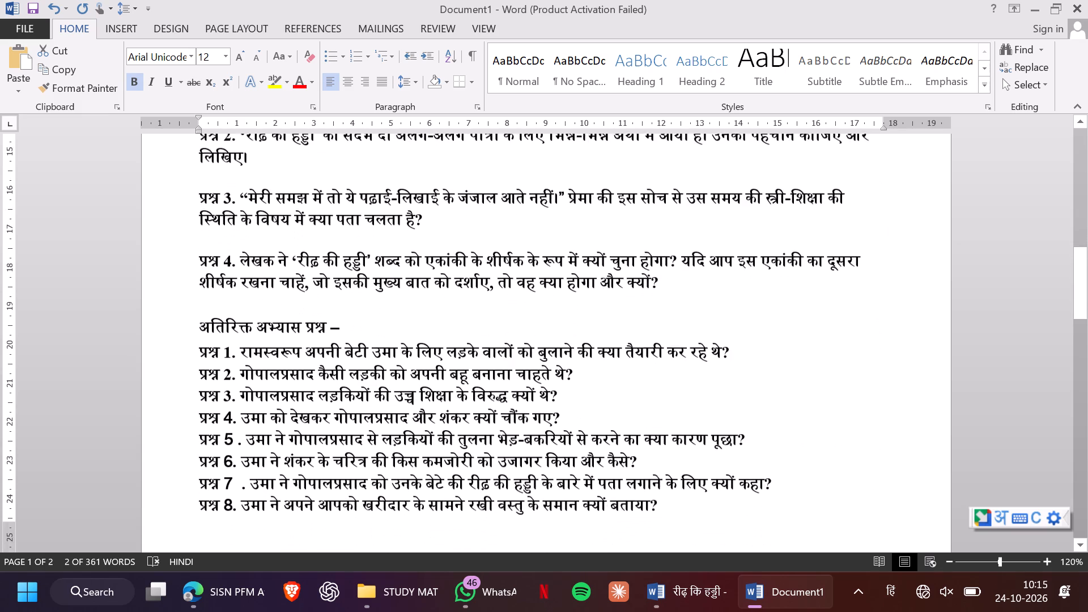
{"action": "scroll", "coordinate": [605, 500], "scroll_direction": "down", "scroll_amount": 4}
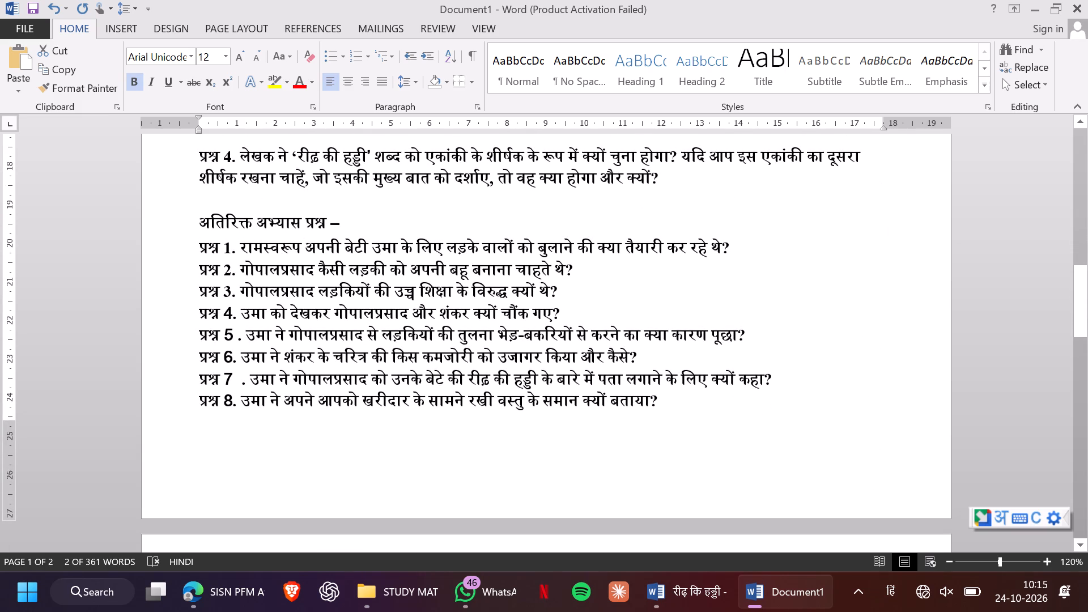
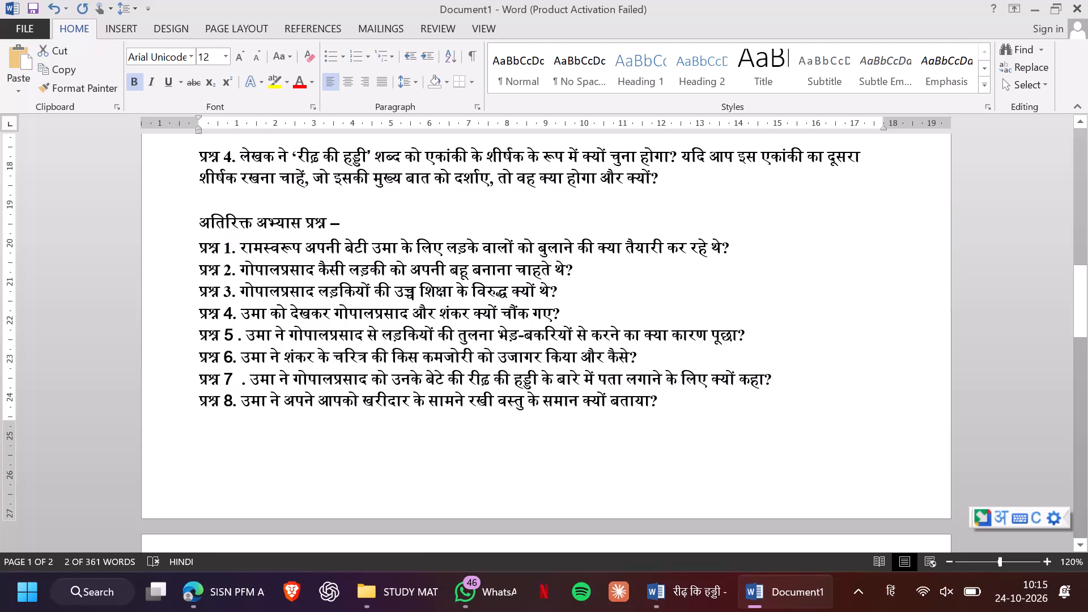
Join the line पाठ्य पुस्तक से देख कर शब्द-अर्थ पूर्ण कीजिए – onto the शब्द –अर्थ line, separated by a spaced hyphen.
{"action": "scroll", "coordinate": [454, 483], "scroll_direction": "up", "scroll_amount": 14}
{"action": "scroll", "coordinate": [454, 483], "scroll_direction": "down", "scroll_amount": 1}
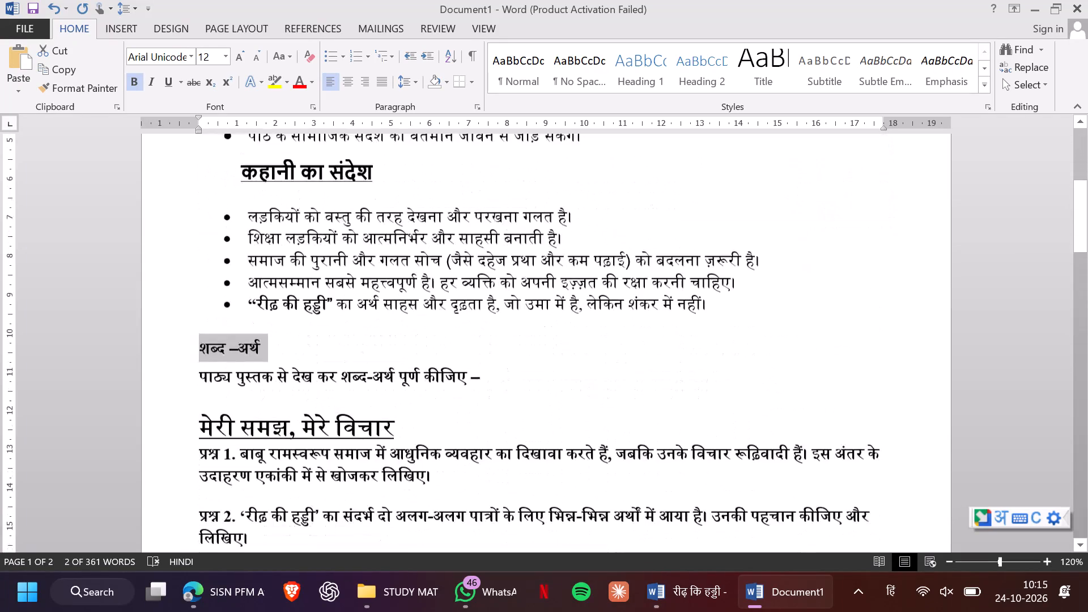
{"action": "scroll", "coordinate": [454, 483], "scroll_direction": "down", "scroll_amount": 1}
{"action": "scroll", "coordinate": [454, 483], "scroll_direction": "up", "scroll_amount": 1}
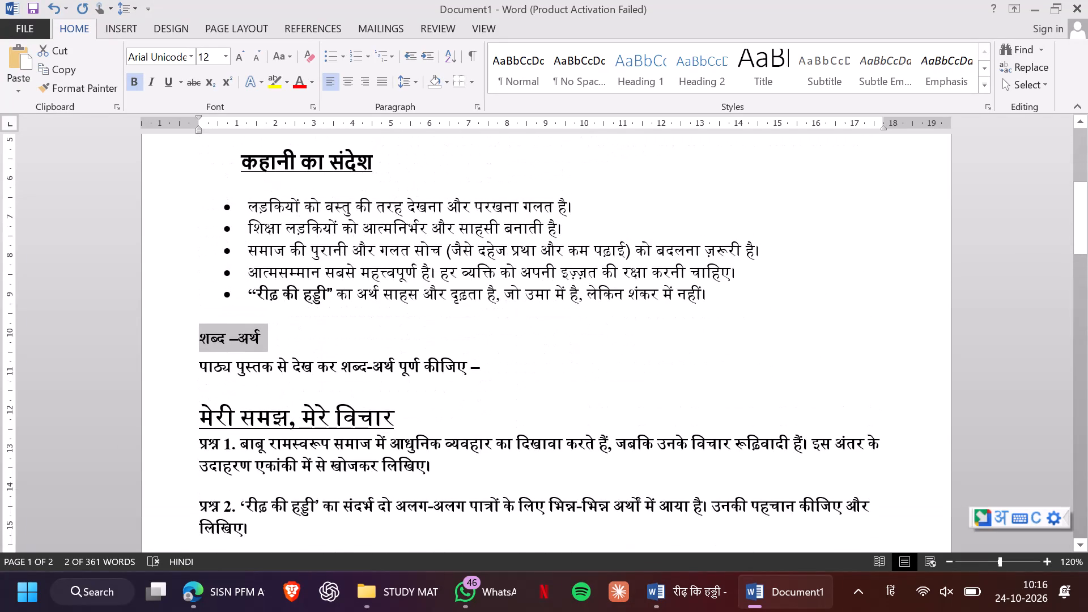
{"action": "left_click", "coordinate": [214, 307]}
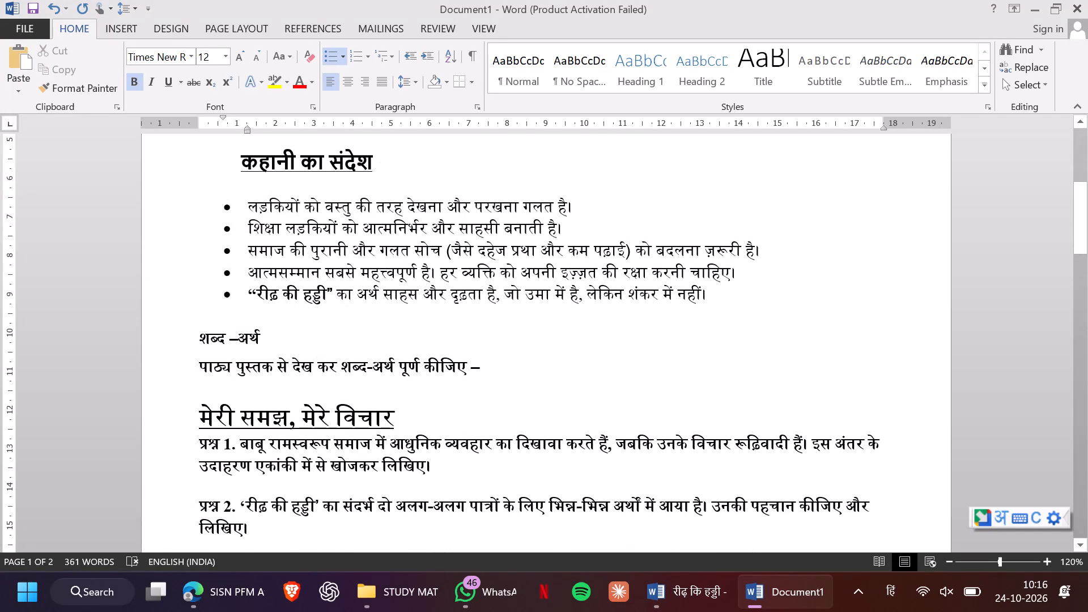
{"action": "left_click", "coordinate": [200, 384]}
{"action": "key", "text": "BackSpace"}
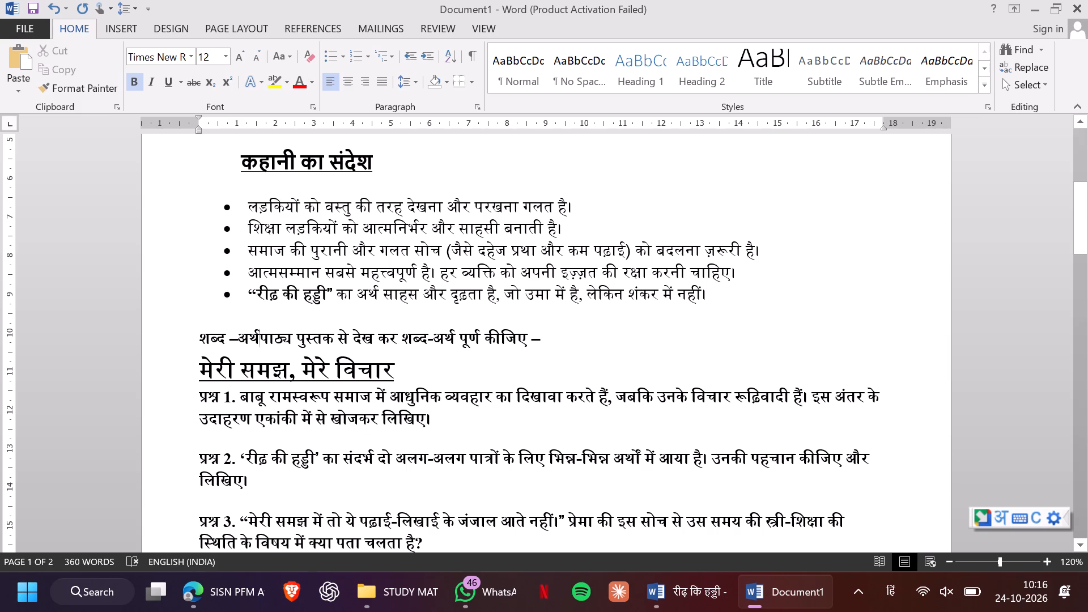
{"action": "key", "text": "space"}
{"action": "type", "text": "-"}
{"action": "key", "text": "space"}
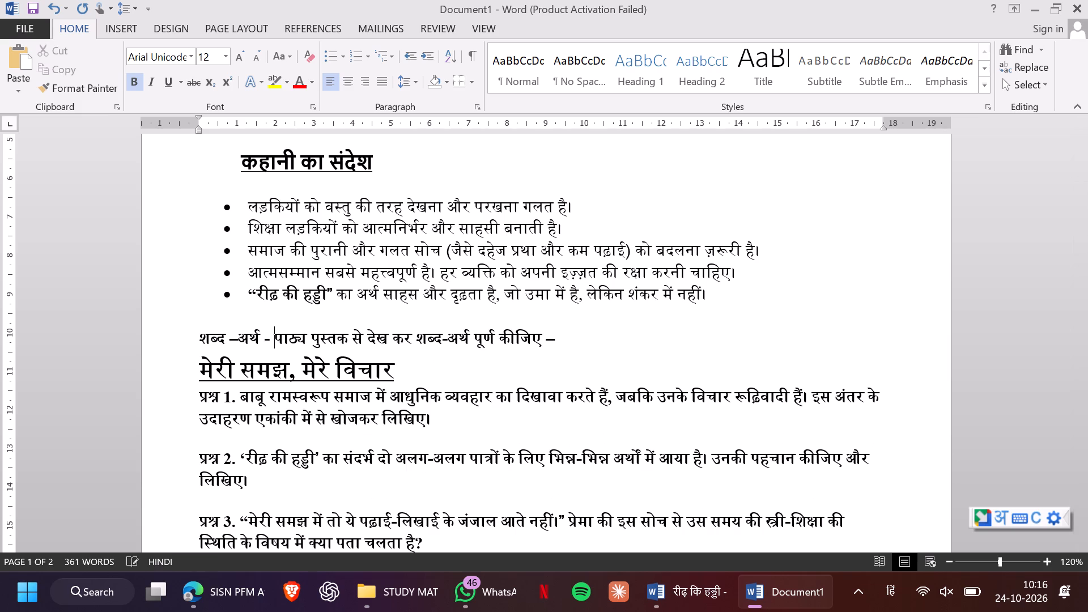
Set the font size of the शब्द –अर्थ label to 16, keeping it bold.
{"action": "left_click_drag", "start_coordinate": [200, 342], "coordinate": [258, 341]}
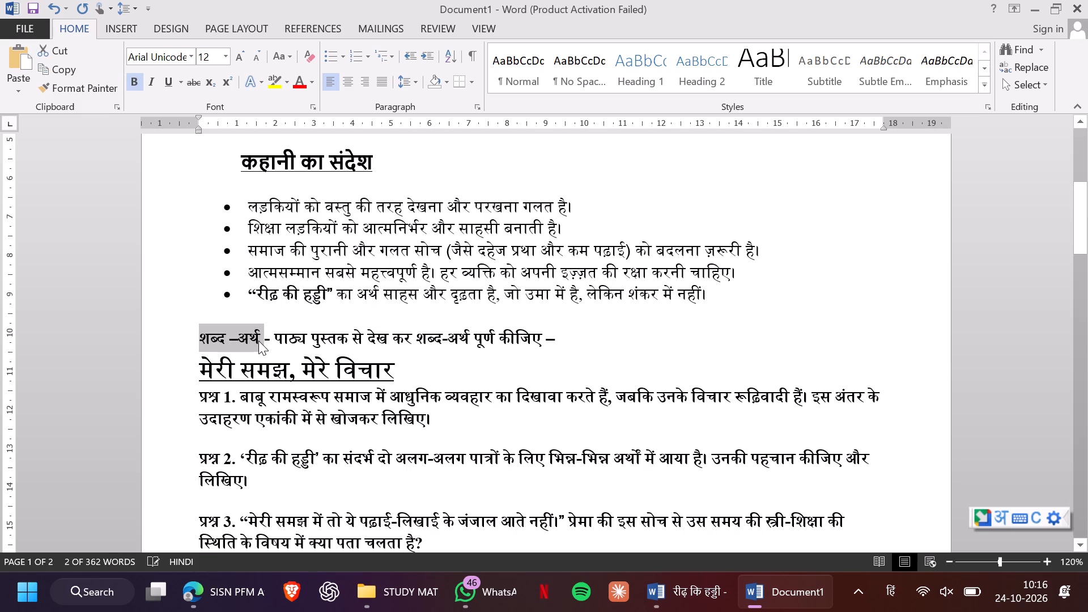
{"action": "key", "text": "ctrl+b"}
{"action": "key", "text": "ctrl+b"}
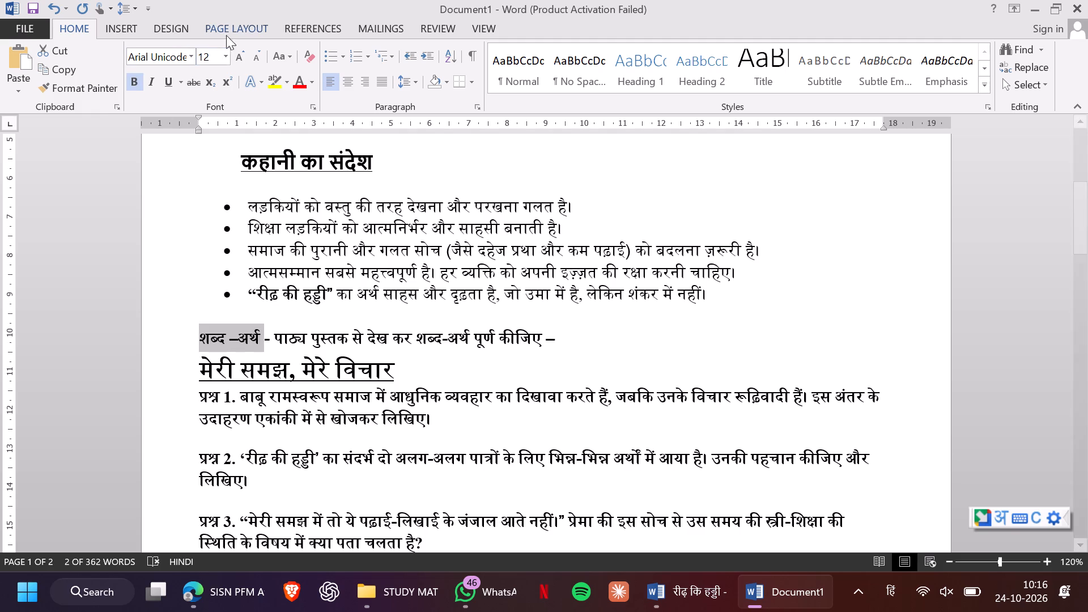
{"action": "left_click", "coordinate": [225, 55]}
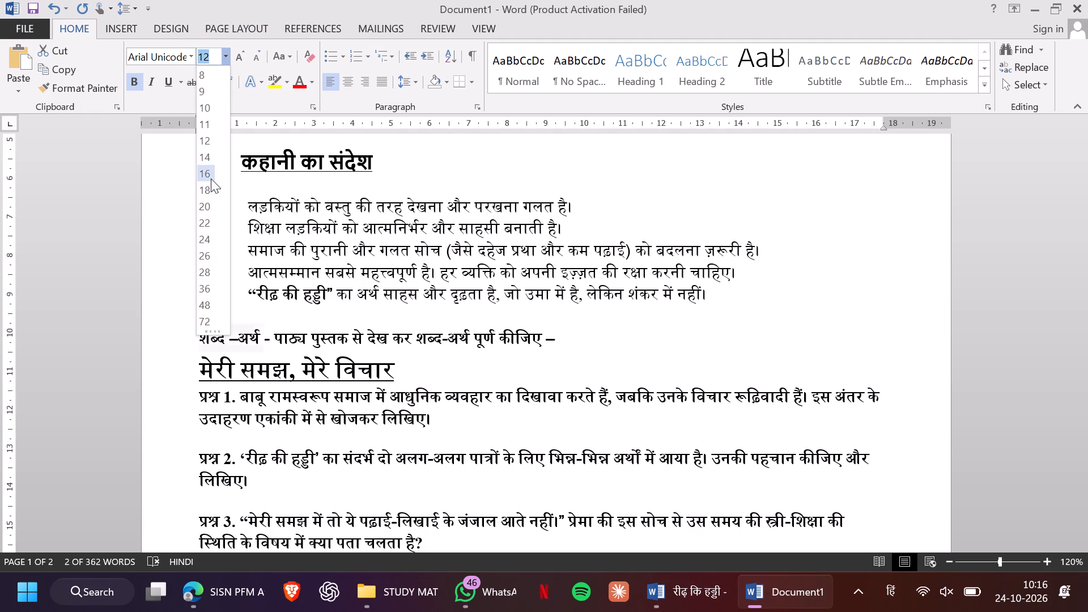
{"action": "left_click", "coordinate": [211, 178]}
{"action": "left_click", "coordinate": [581, 322]}
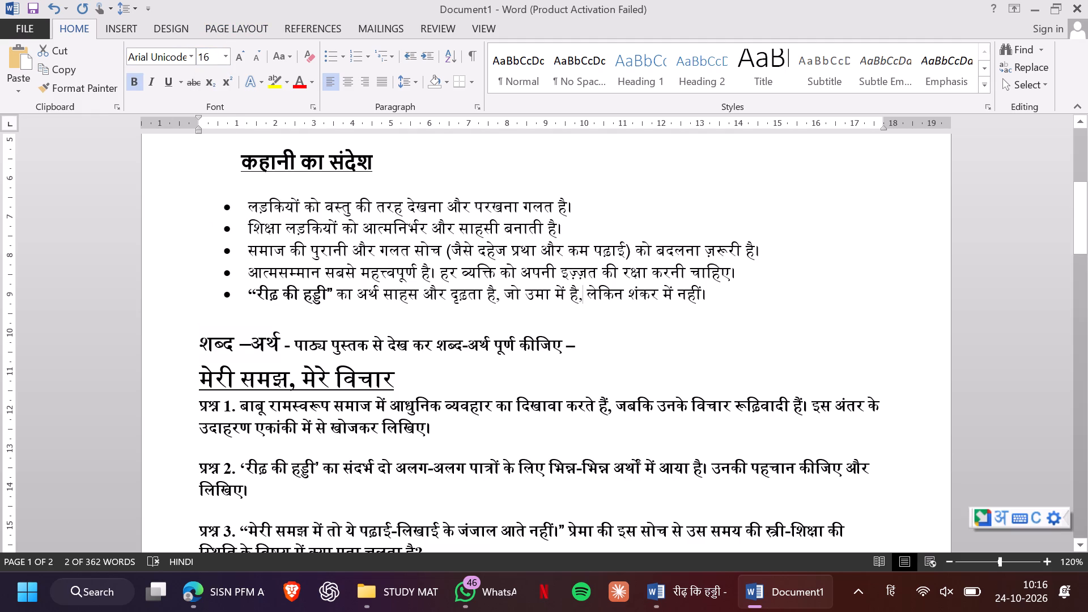
Remove the paragraph space after the last कहानी का संदेश bullet, just above the शब्द –अर्थ line.
{"action": "left_click", "coordinate": [265, 318]}
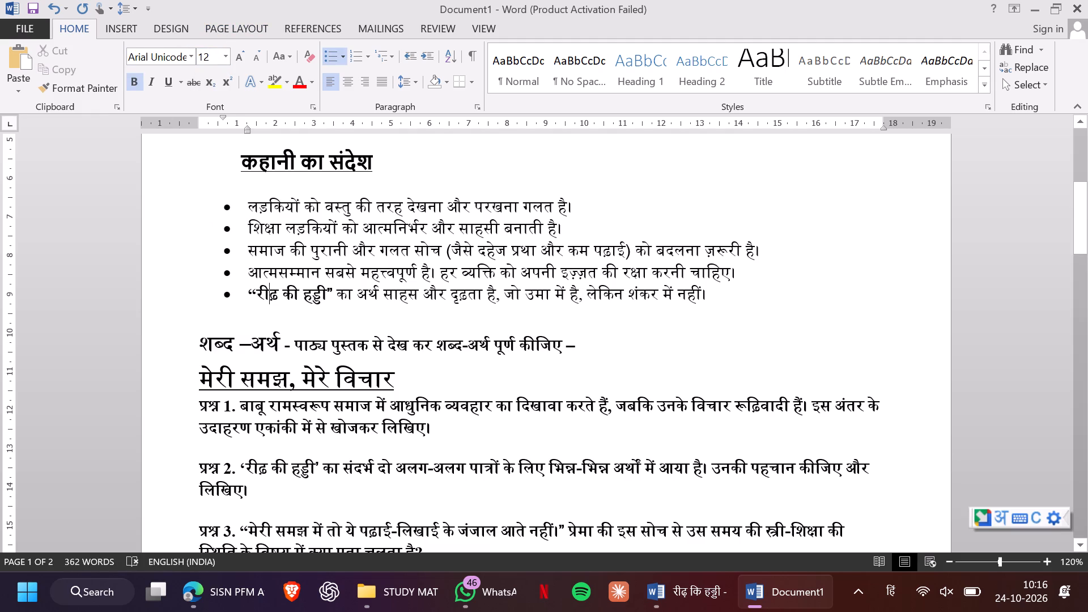
{"action": "key", "text": "shift+Down"}
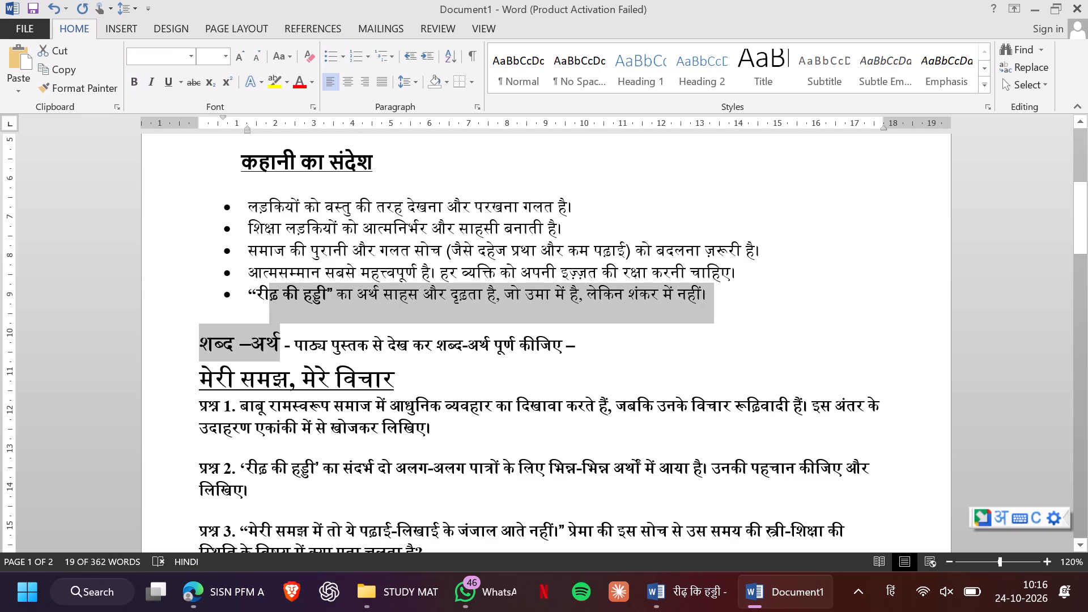
{"action": "left_click", "coordinate": [413, 81]}
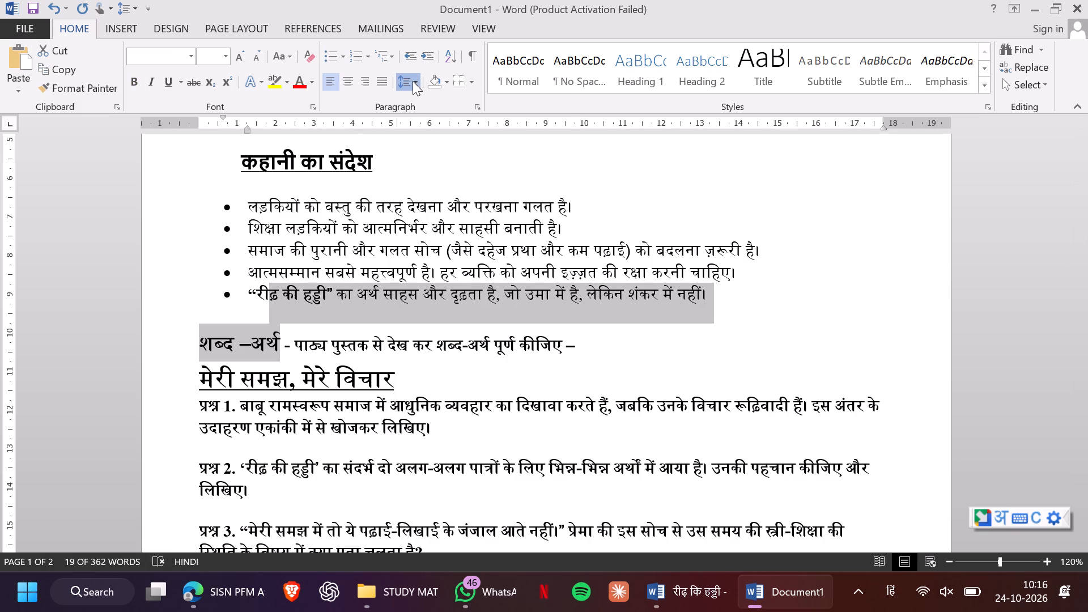
{"action": "left_click", "coordinate": [459, 223]}
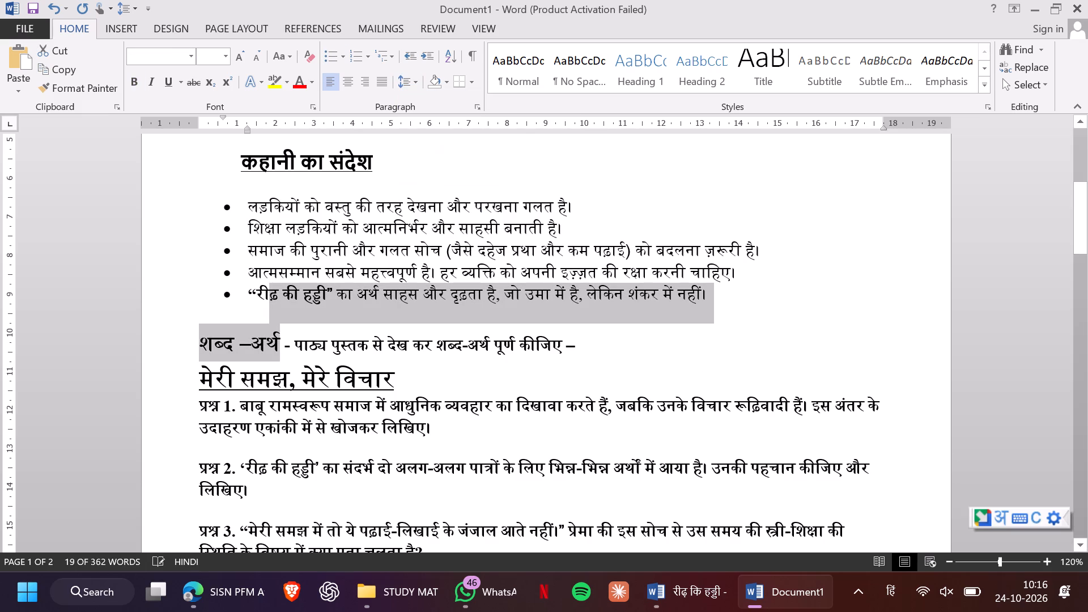
{"action": "left_click", "coordinate": [415, 89]}
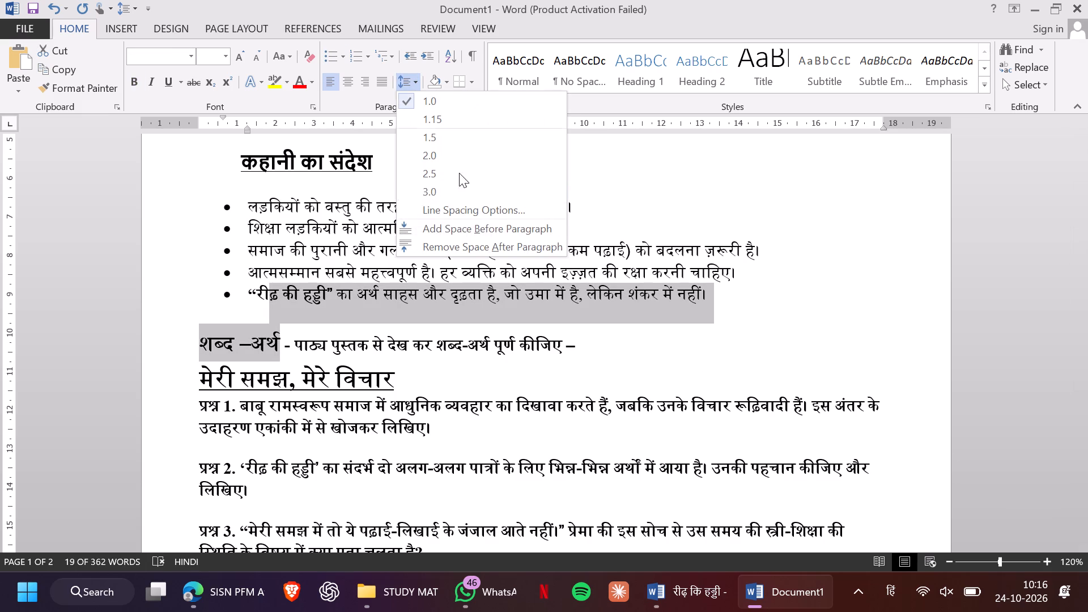
{"action": "left_click", "coordinate": [449, 244]}
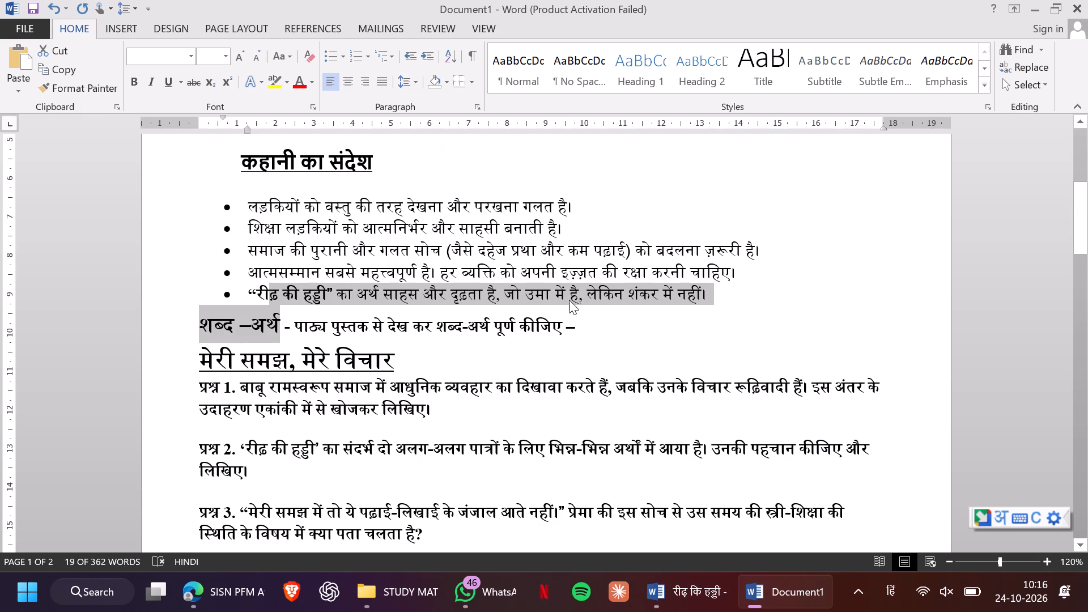
{"action": "left_click", "coordinate": [569, 300]}
Delete the empty lines after प्रश्न 8 to try to get rid of the blank second page.
{"action": "scroll", "coordinate": [498, 373], "scroll_direction": "down", "scroll_amount": 2}
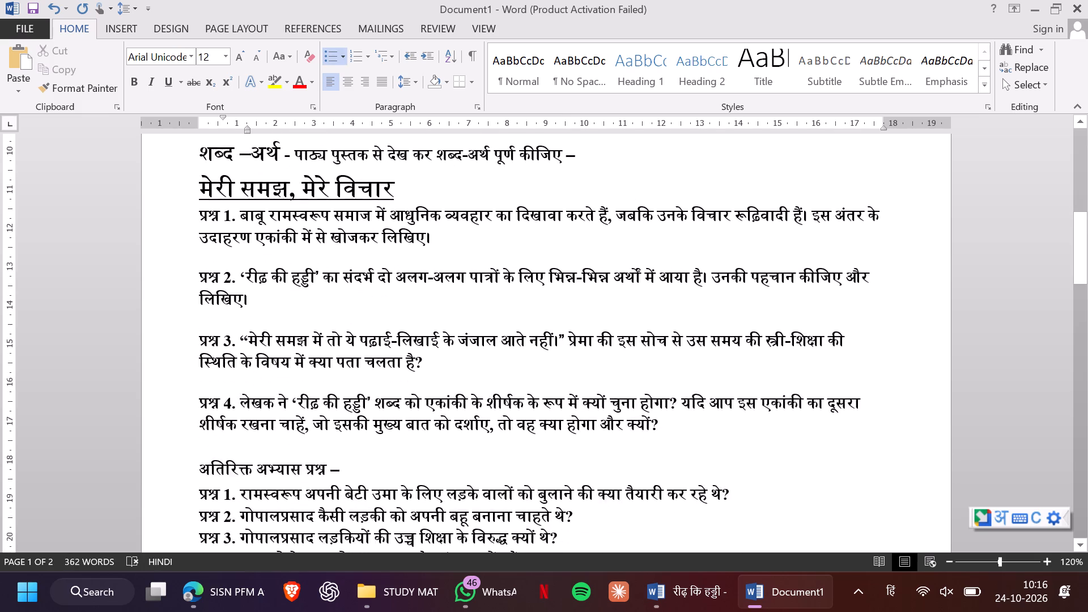
{"action": "scroll", "coordinate": [498, 373], "scroll_direction": "down", "scroll_amount": 3}
{"action": "left_click", "coordinate": [498, 373]}
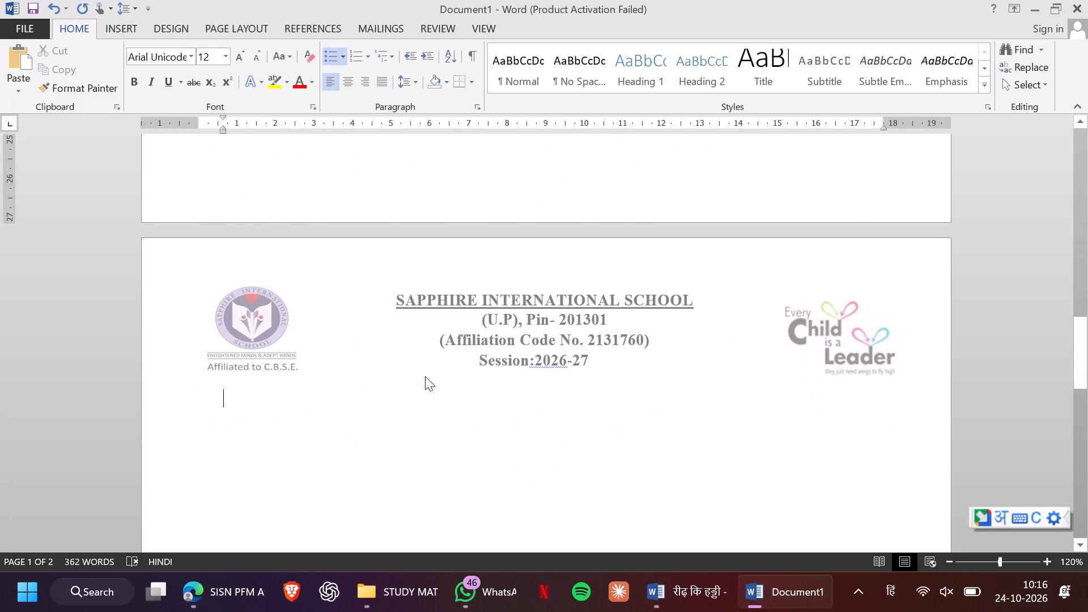
{"action": "key", "text": "BackSpace"}
{"action": "key", "text": "BackSpace"}
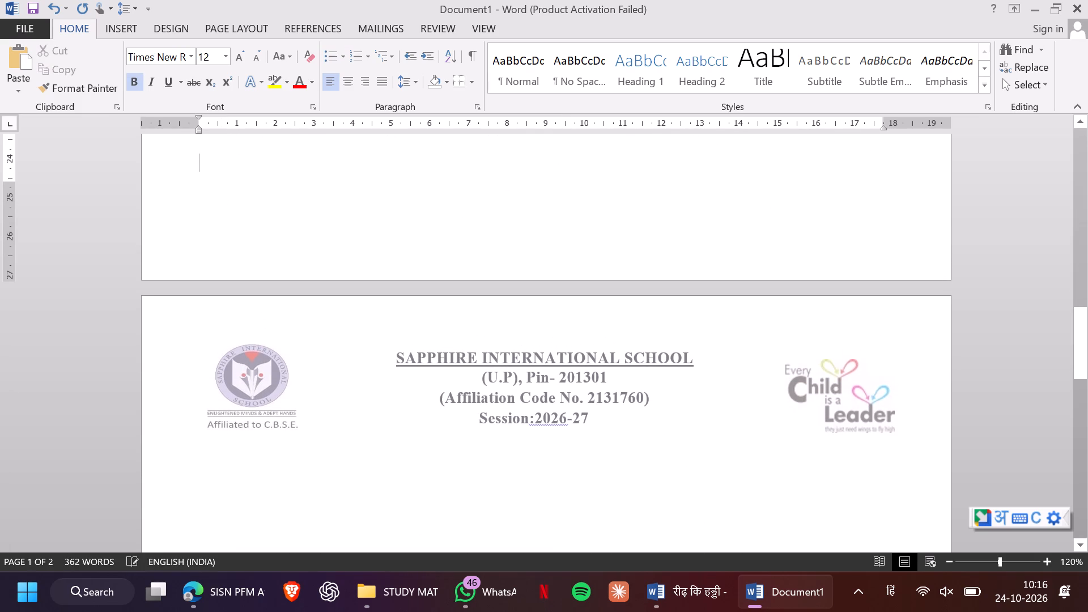
{"action": "key", "text": "BackSpace"}
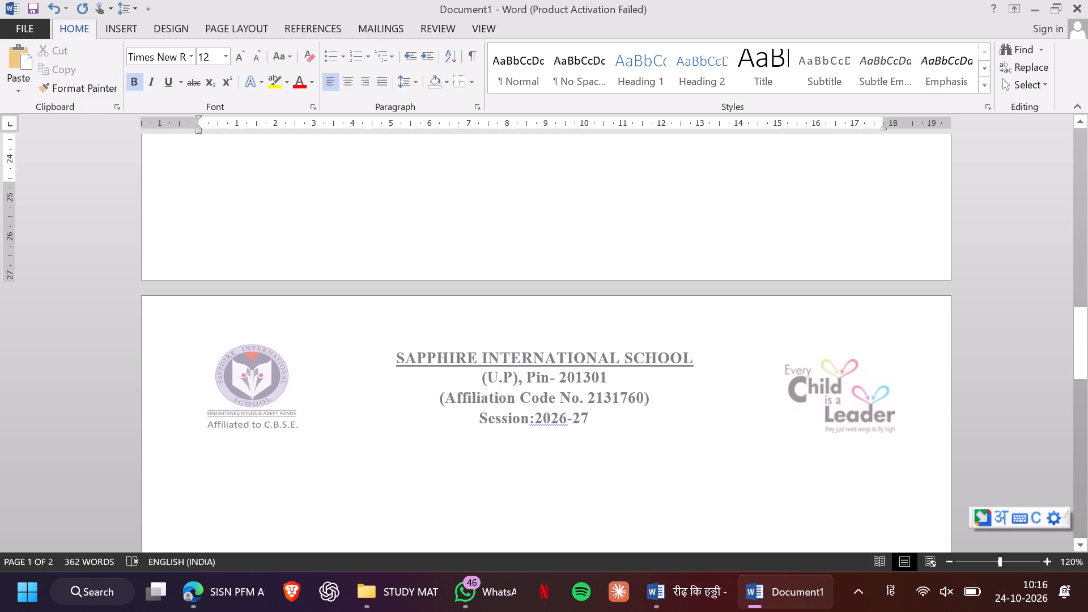
{"action": "left_click", "coordinate": [297, 502]}
{"action": "key", "text": "BackSpace"}
{"action": "key", "text": "BackSpace"}
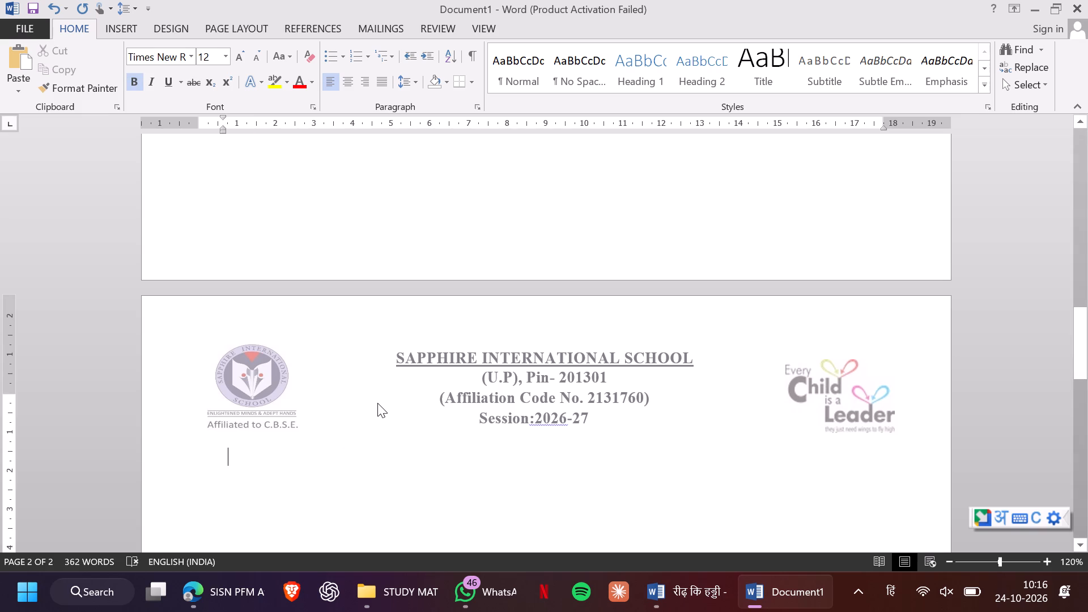
Open the second page's header and delete the school logos, name, PIN, affiliation code and session lines.
{"action": "left_click", "coordinate": [377, 403]}
{"action": "double_click", "coordinate": [377, 403]}
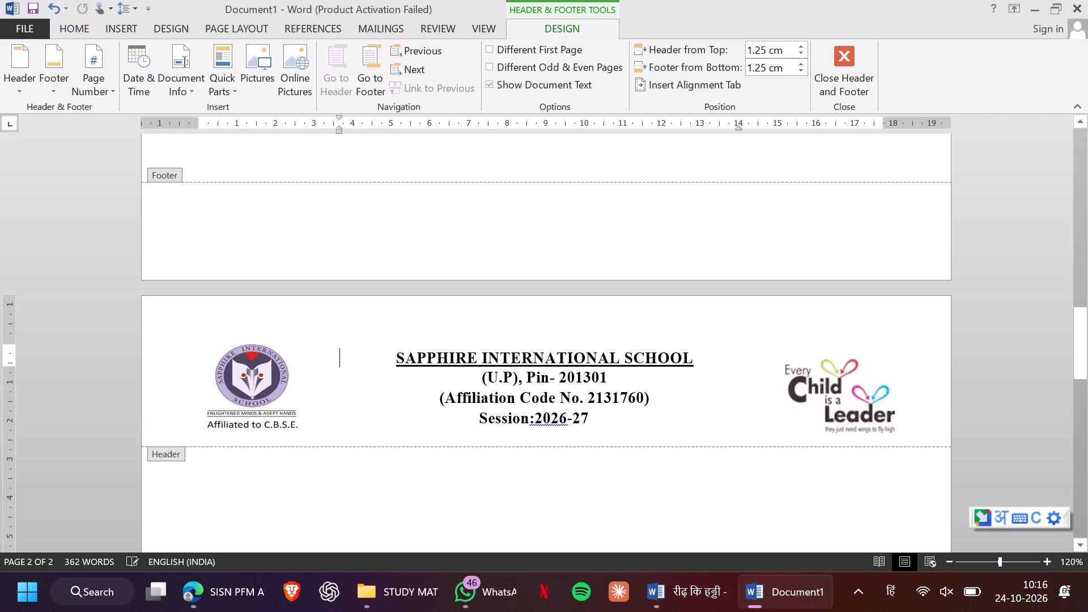
{"action": "key", "text": "shift+Down"}
{"action": "key", "text": "BackSpace"}
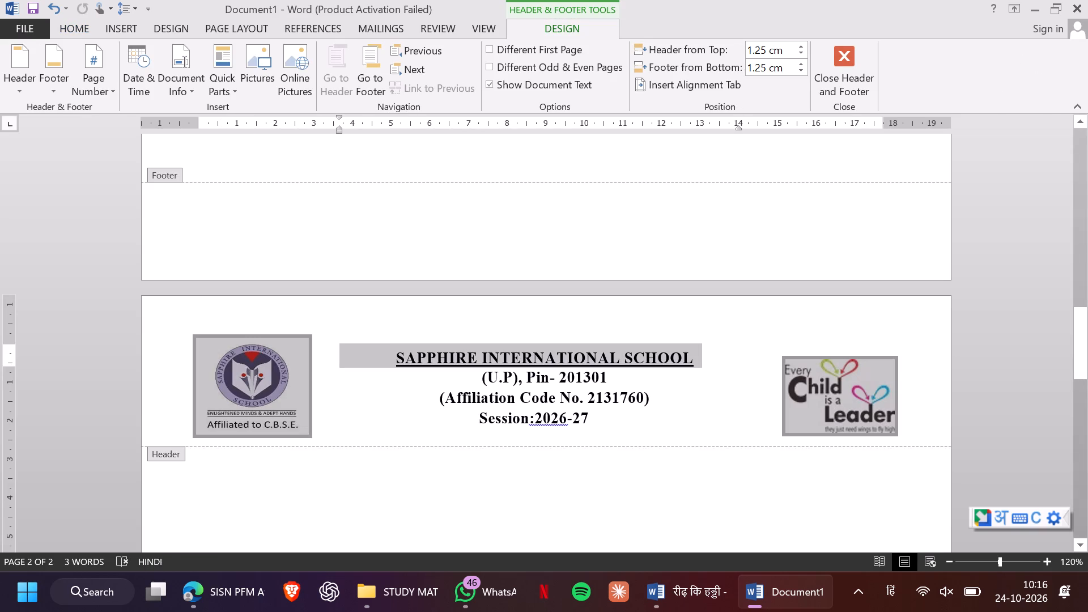
{"action": "key", "text": "shift+Down"}
{"action": "key", "text": "shift+Down"}
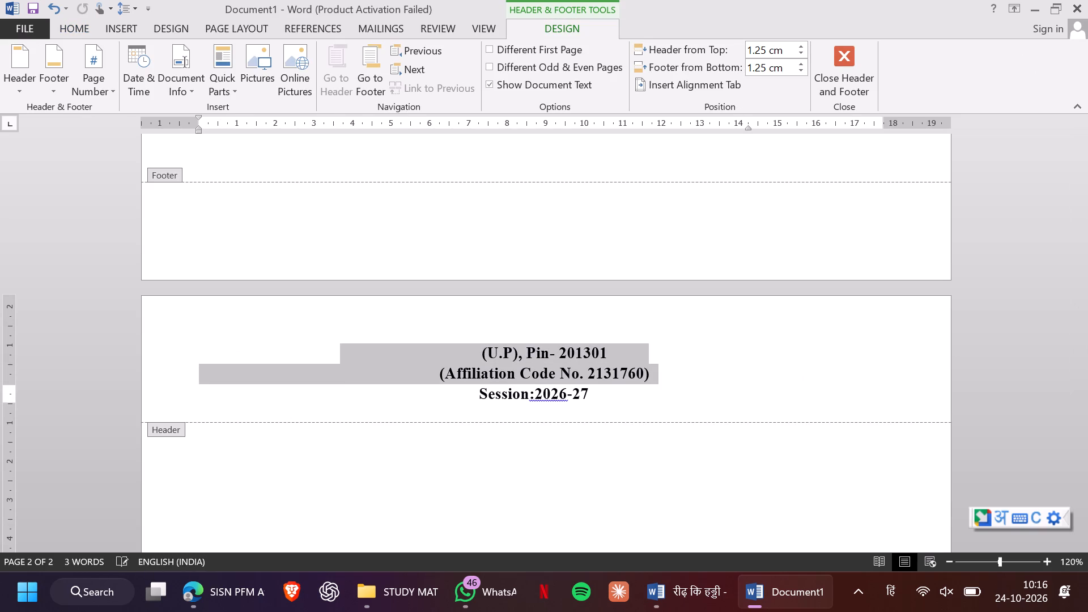
{"action": "key", "text": "shift+Down"}
{"action": "key", "text": "shift+Down"}
{"action": "key", "text": "BackSpace"}
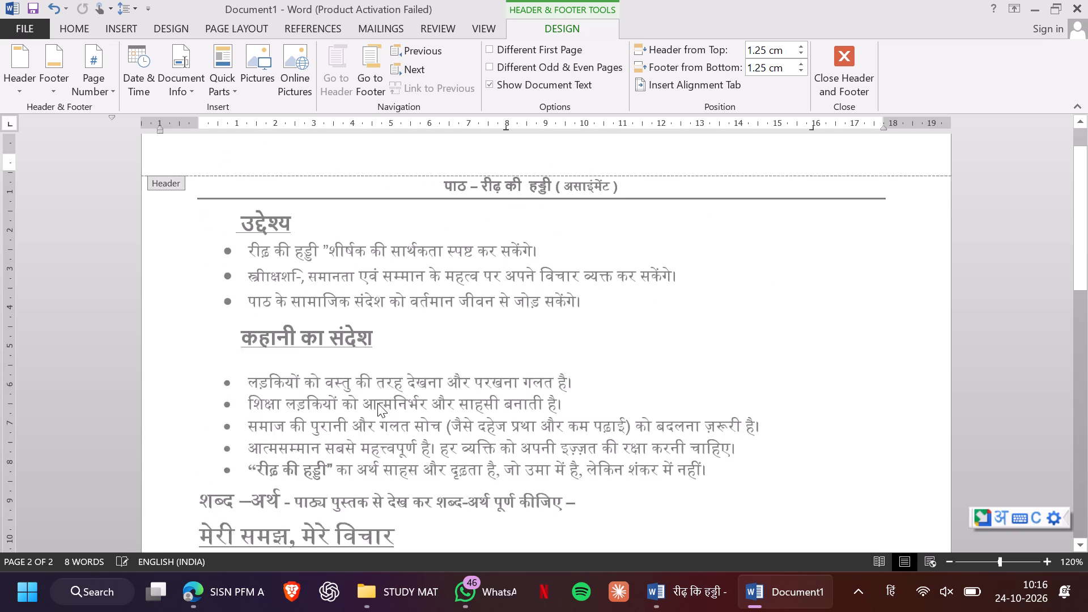
{"action": "scroll", "coordinate": [377, 403], "scroll_direction": "down", "scroll_amount": 2}
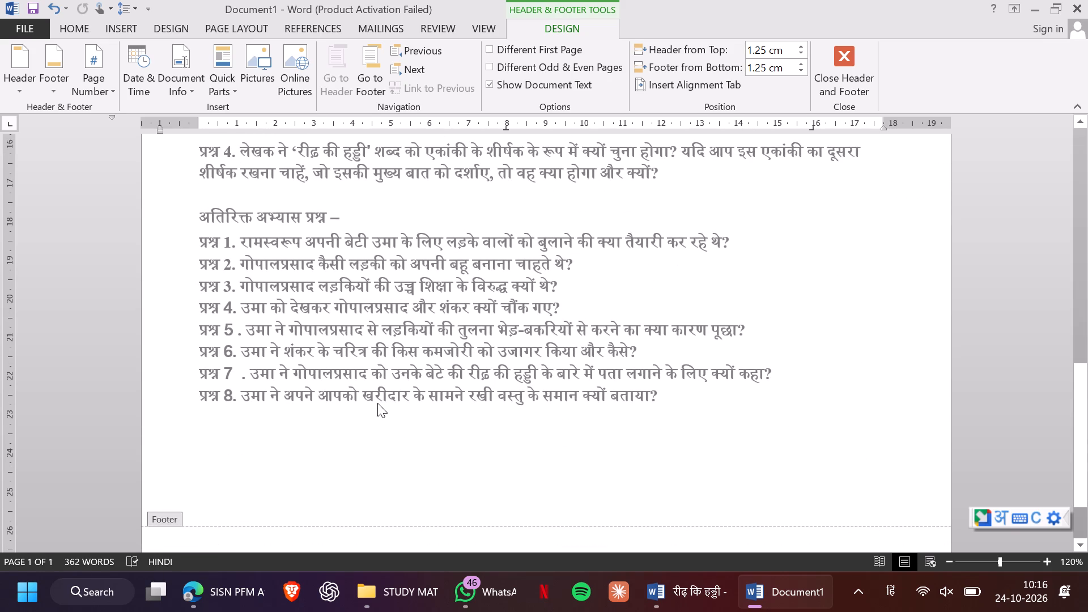
{"action": "scroll", "coordinate": [377, 403], "scroll_direction": "down", "scroll_amount": 1}
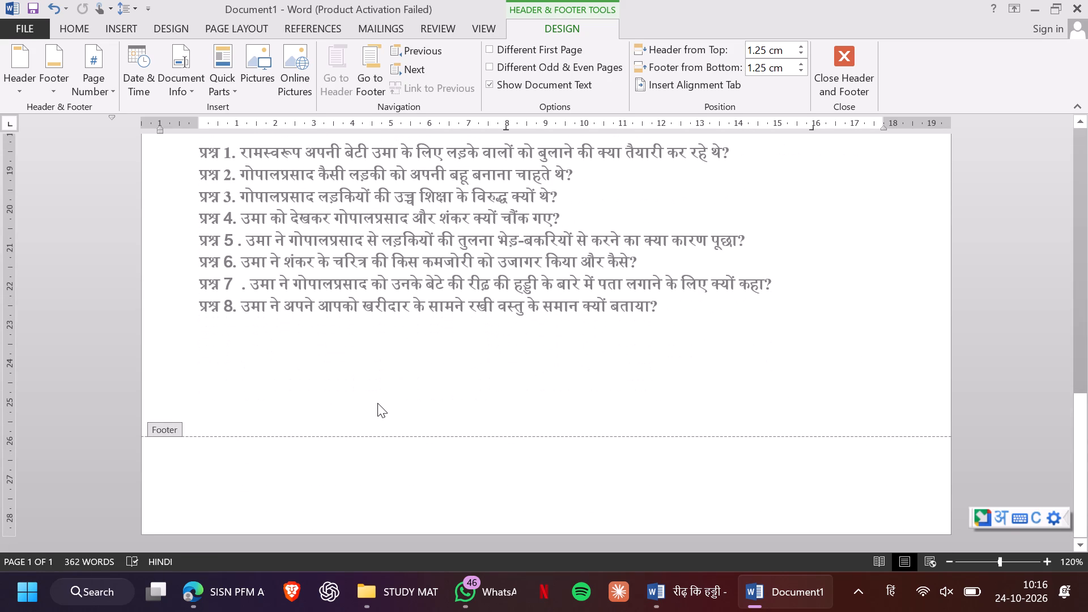
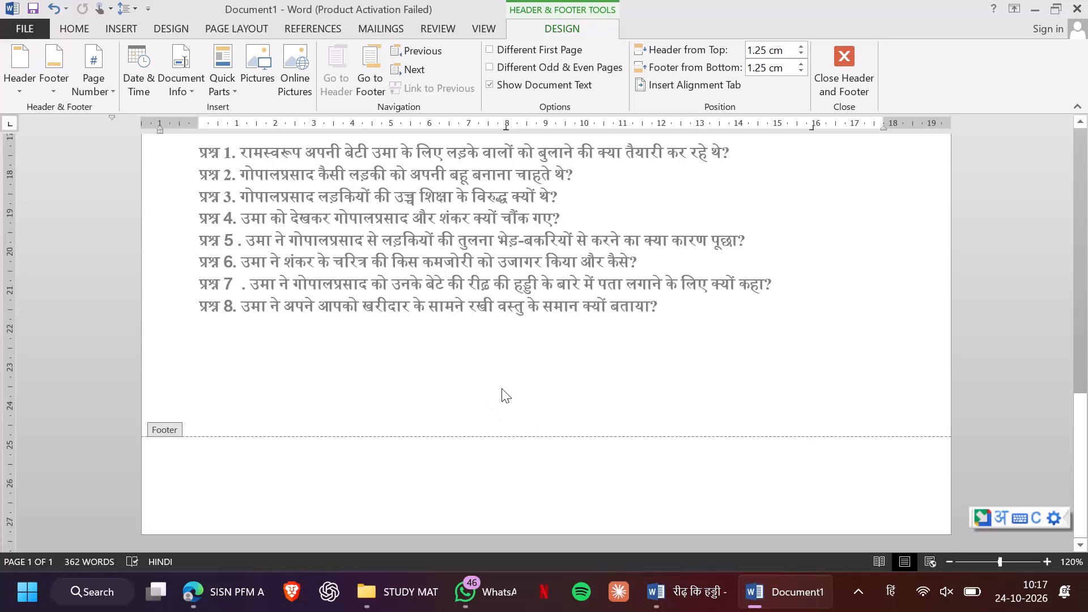
Leave the footer and underline the अतिरिक्त अभ्यास प्रश्न – heading above the extra practice questions.
{"action": "scroll", "coordinate": [501, 388], "scroll_direction": "up", "scroll_amount": 2}
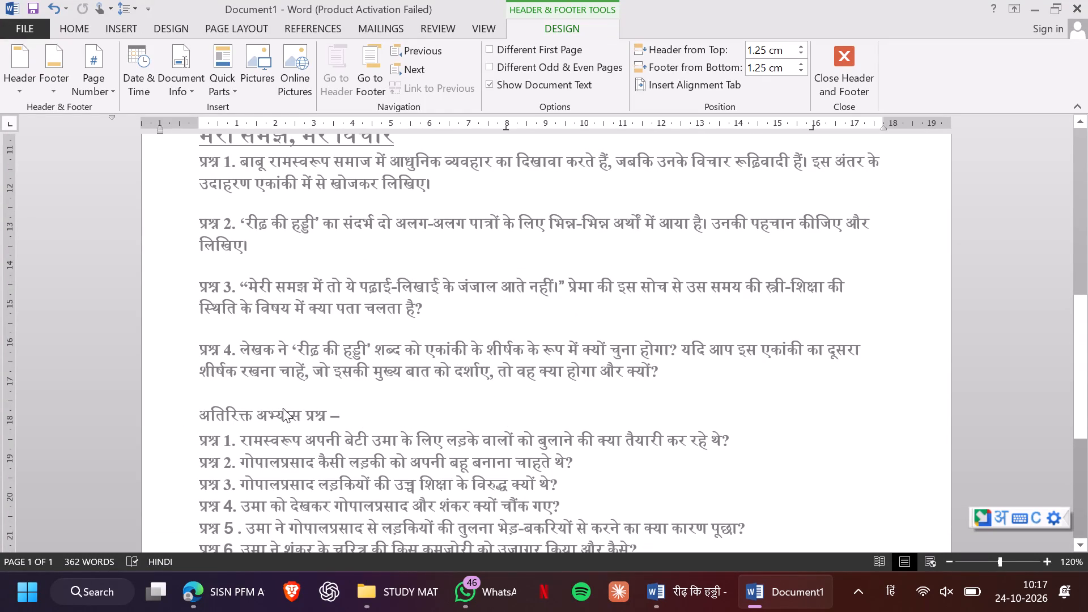
{"action": "double_click", "coordinate": [196, 411]}
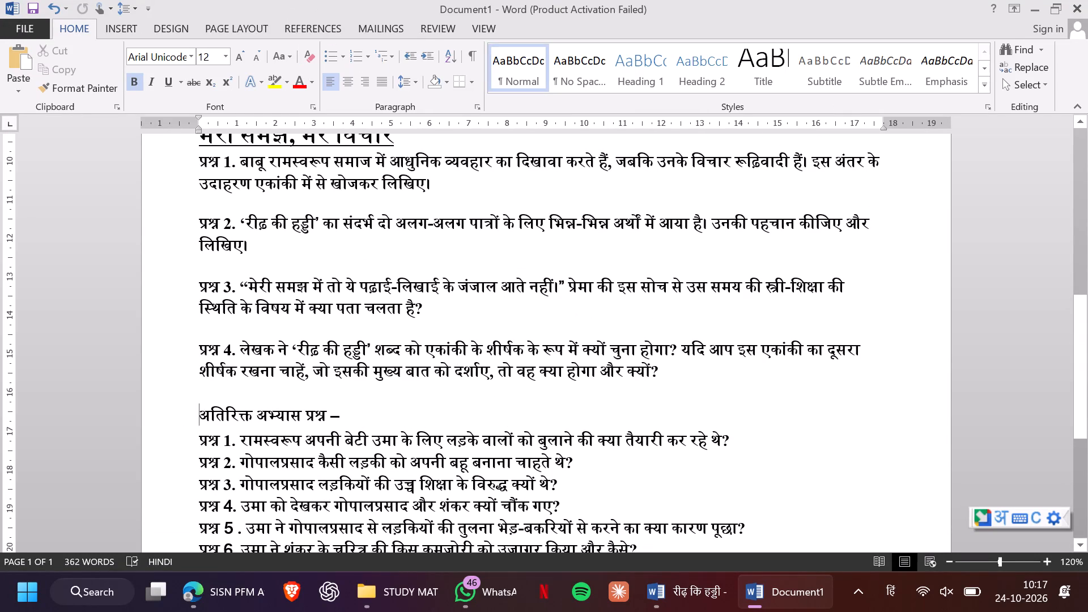
{"action": "left_click_drag", "start_coordinate": [196, 411], "coordinate": [360, 414]}
{"action": "key", "text": "ctrl+u"}
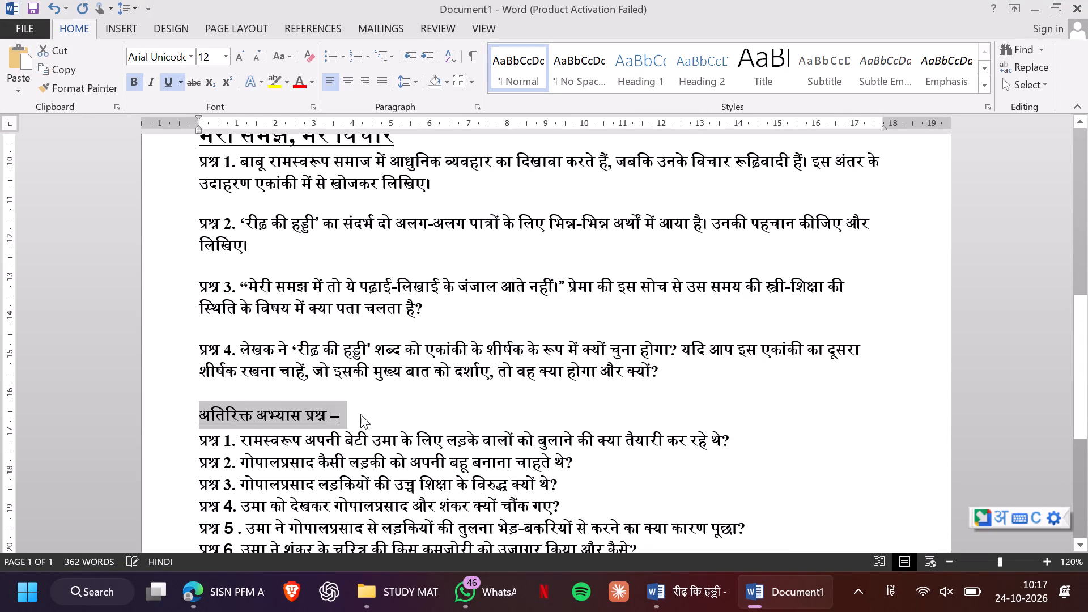
{"action": "left_click", "coordinate": [200, 322]}
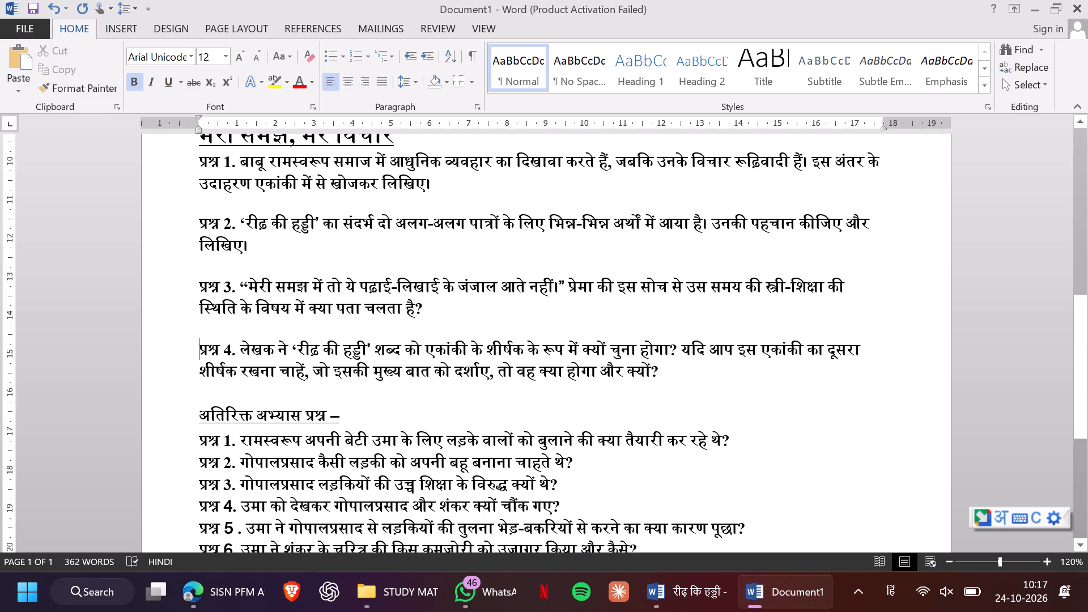
Start saving the document to the Desktop folder dell all data > CLASS 9 (2026 - 27 ) > STUDY MATERIAL.
{"action": "key", "text": "ctrl+s"}
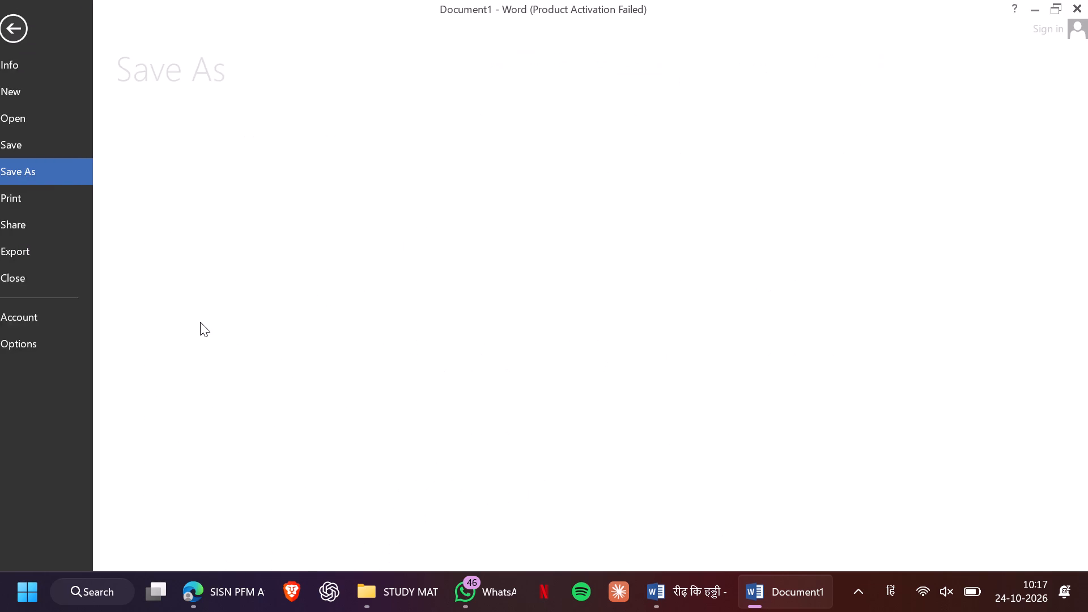
{"action": "left_click_drag", "start_coordinate": [200, 322], "coordinate": [456, 352]}
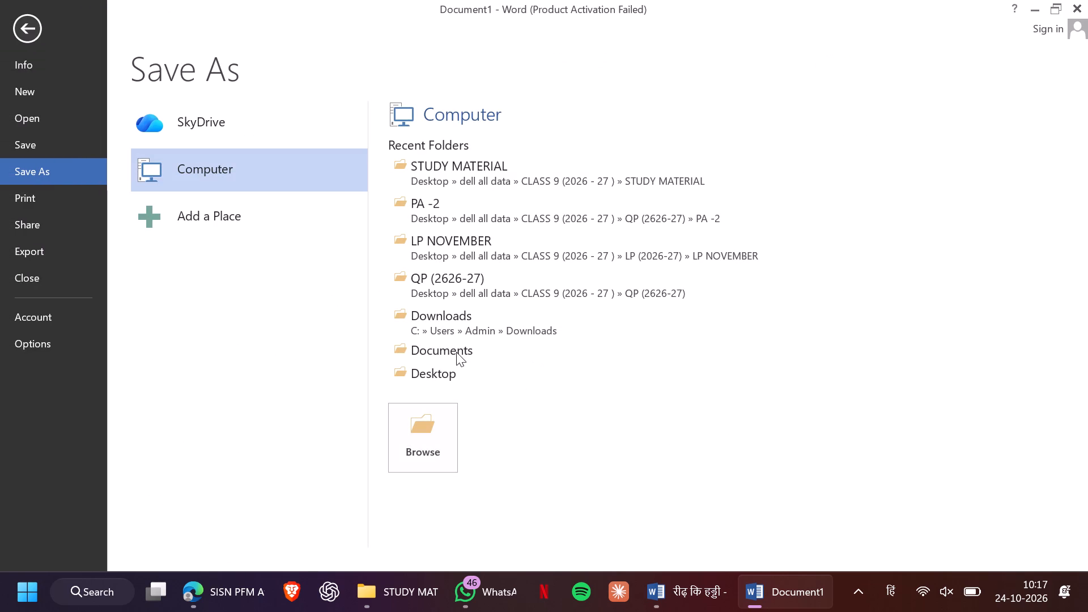
{"action": "left_click_drag", "start_coordinate": [456, 352], "coordinate": [444, 377]}
{"action": "left_click", "coordinate": [444, 377]}
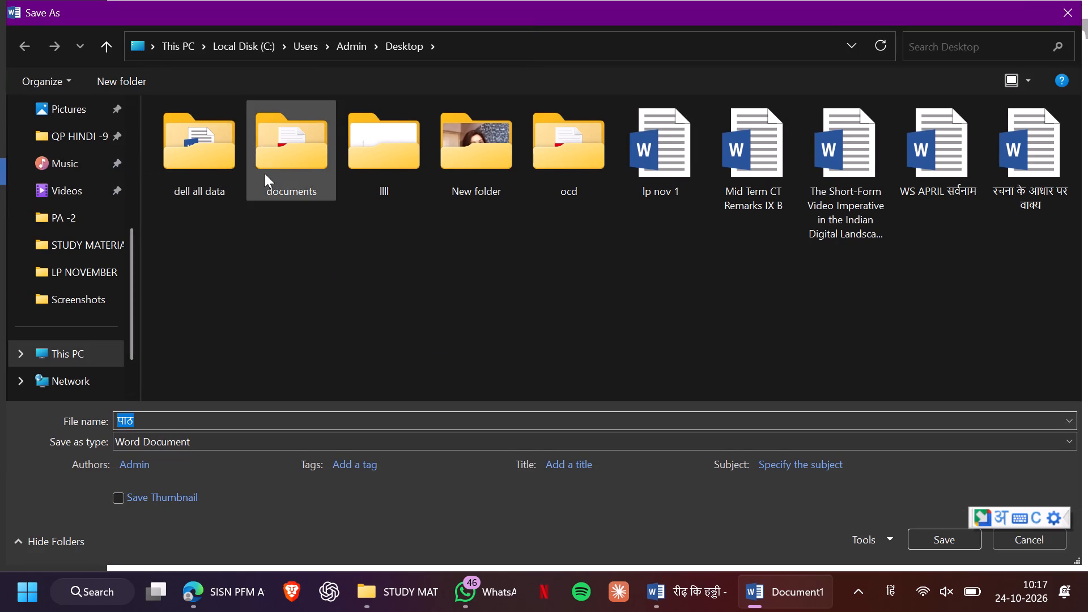
{"action": "double_click", "coordinate": [201, 170]}
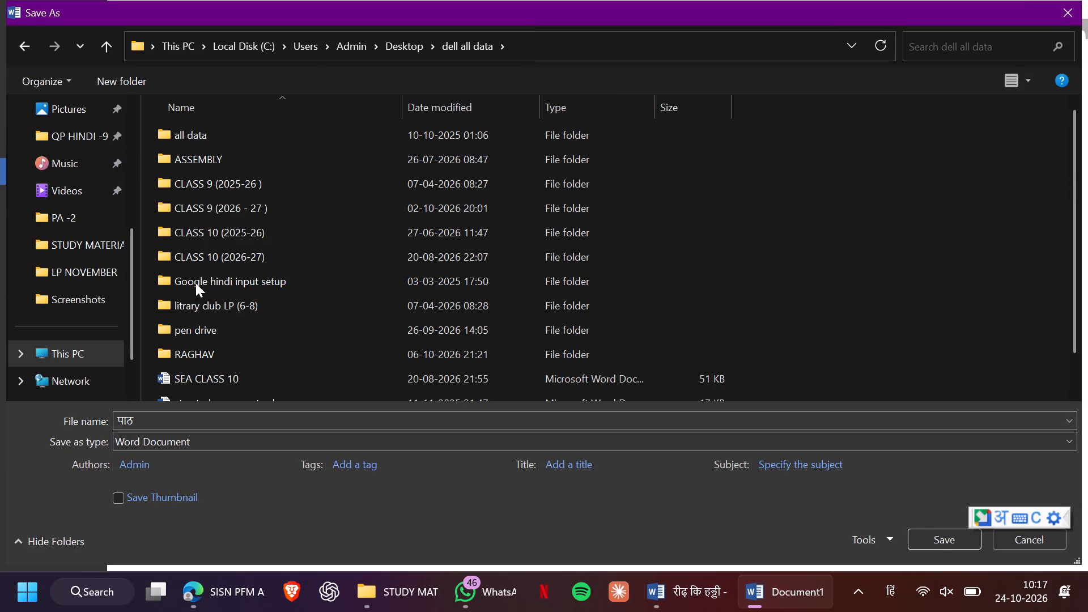
{"action": "double_click", "coordinate": [243, 207]}
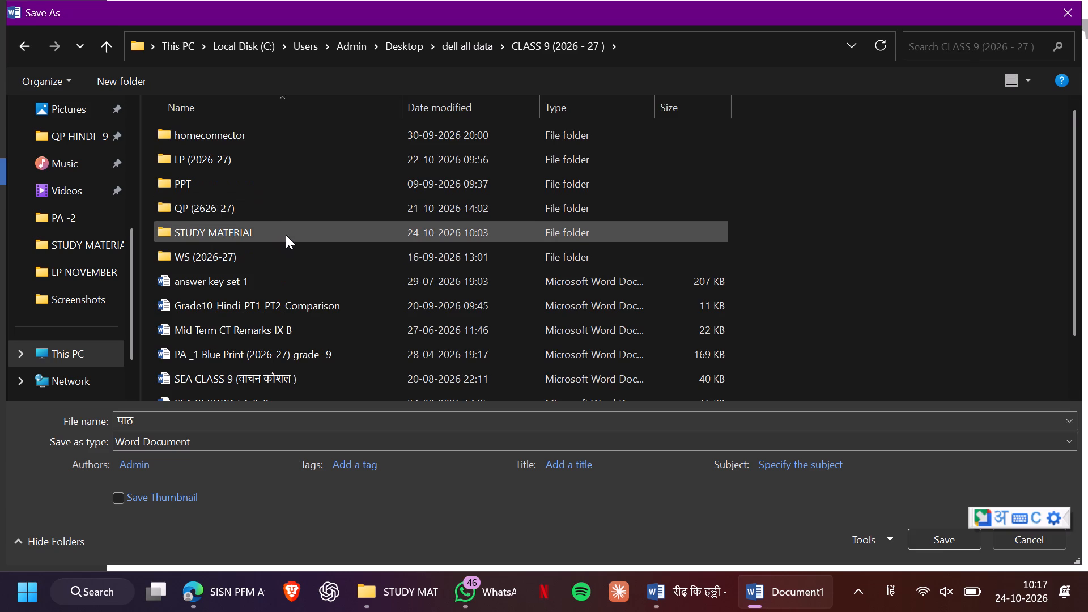
{"action": "double_click", "coordinate": [286, 235]}
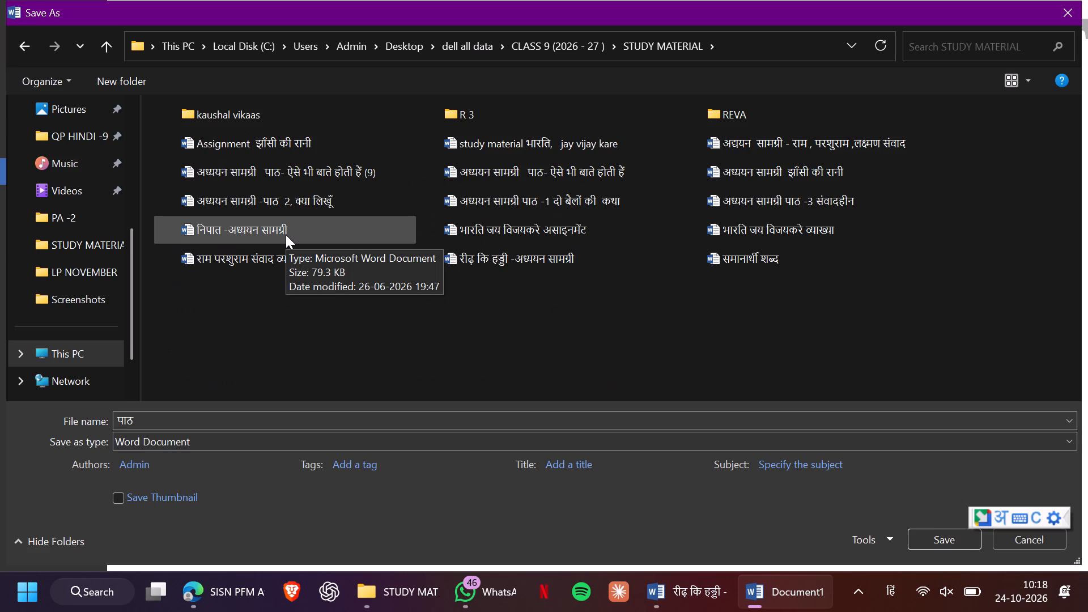
Replace the suggested file name with the Hindi lesson title पाठ - रीढ़ कि हड्डी.
{"action": "key", "text": "minus"}
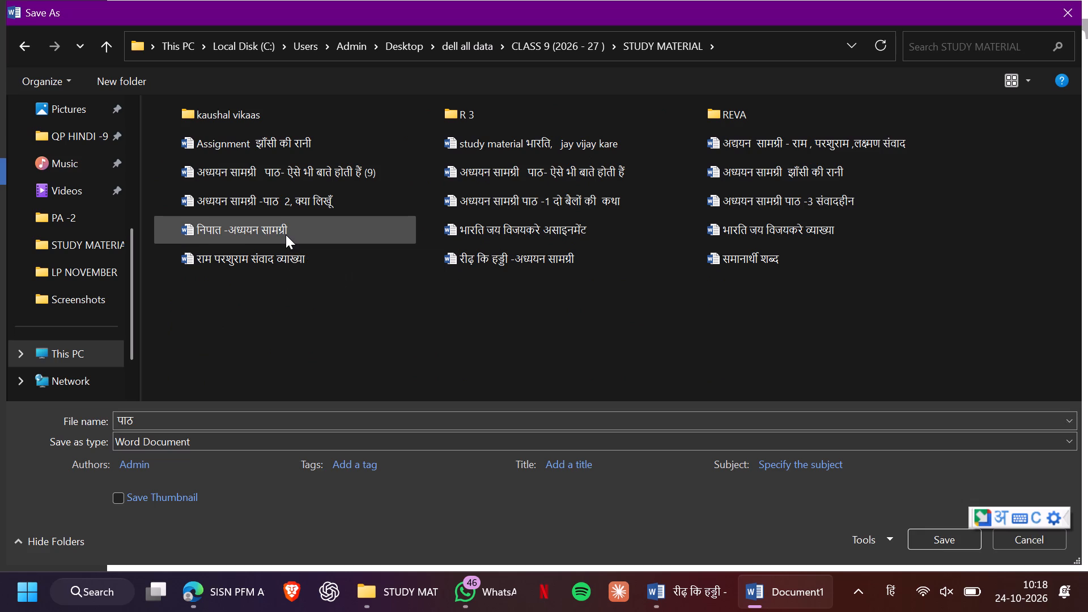
{"action": "left_click", "coordinate": [159, 422]}
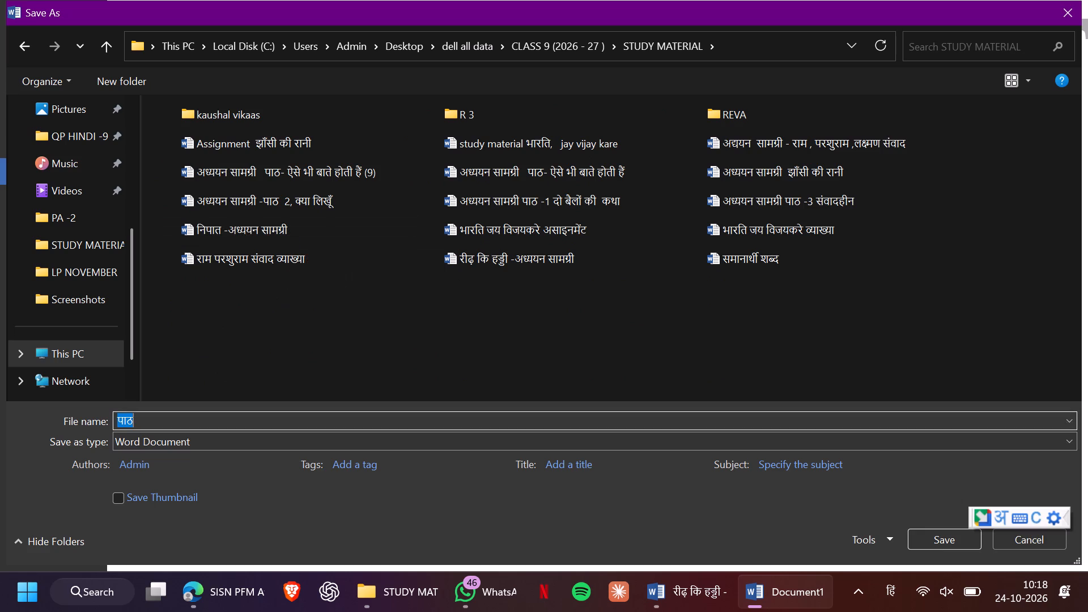
{"action": "key", "text": "space"}
{"action": "type", "text": "path"}
{"action": "key", "text": "space"}
{"action": "key", "text": "BackSpace"}
{"action": "key", "text": "BackSpace"}
{"action": "key", "text": "BackSpace"}
{"action": "key", "text": "BackSpace"}
{"action": "type", "text": "paath"}
{"action": "key", "text": "space"}
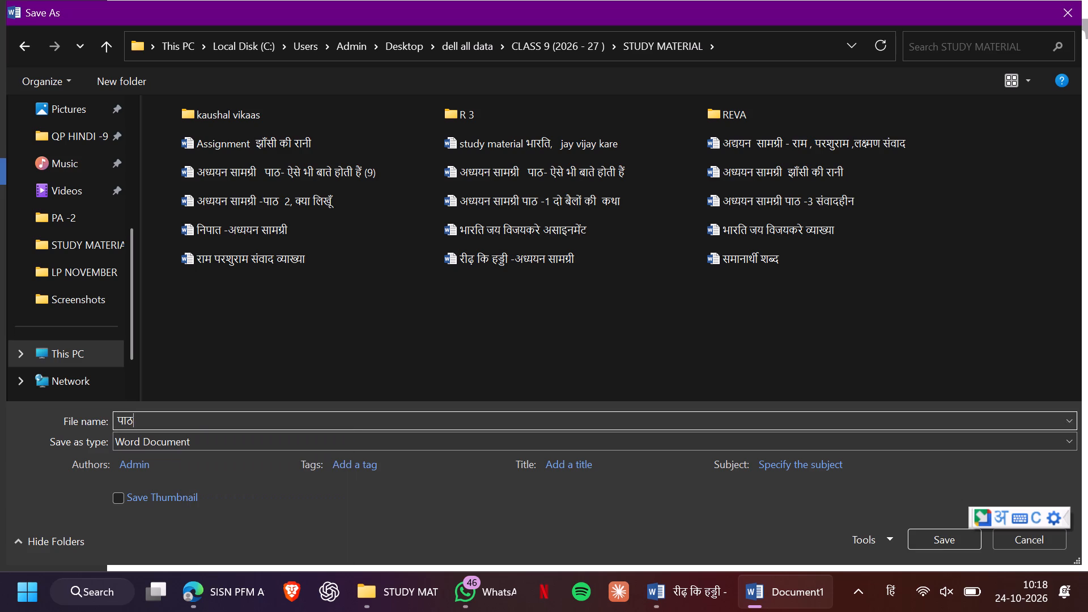
{"action": "key", "text": "0"}
{"action": "key", "text": "BackSpace"}
{"action": "type", "text": "-"}
{"action": "key", "text": "space"}
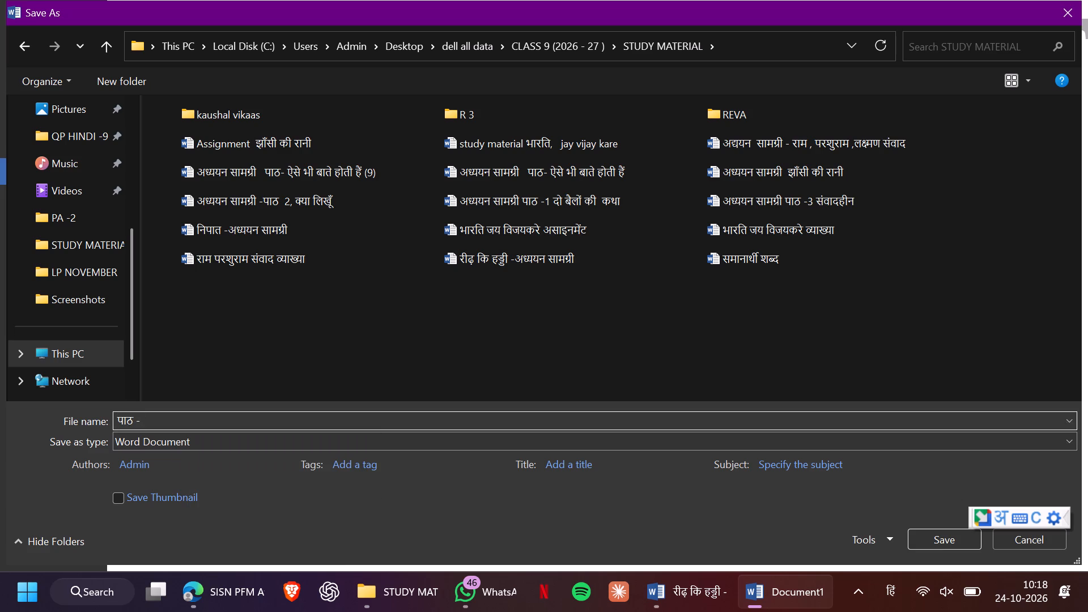
{"action": "type", "text": "reedh ki haddi"}
{"action": "key", "text": "space"}
Change the word between रीढ़ and हड्डी in the file name to की and save the document.
{"action": "left_click", "coordinate": [159, 422]}
{"action": "left_click", "coordinate": [176, 421]}
{"action": "key", "text": "BackSpace"}
{"action": "key", "text": "BackSpace"}
{"action": "key", "text": "BackSpace"}
{"action": "type", "text": "ki"}
{"action": "key", "text": "Down"}
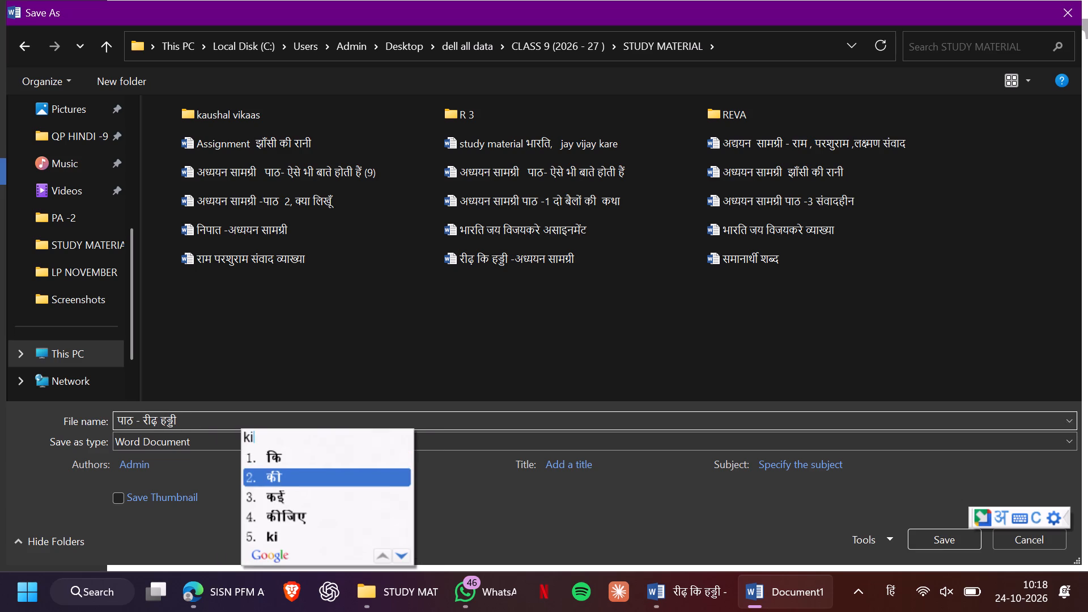
{"action": "key", "text": "space"}
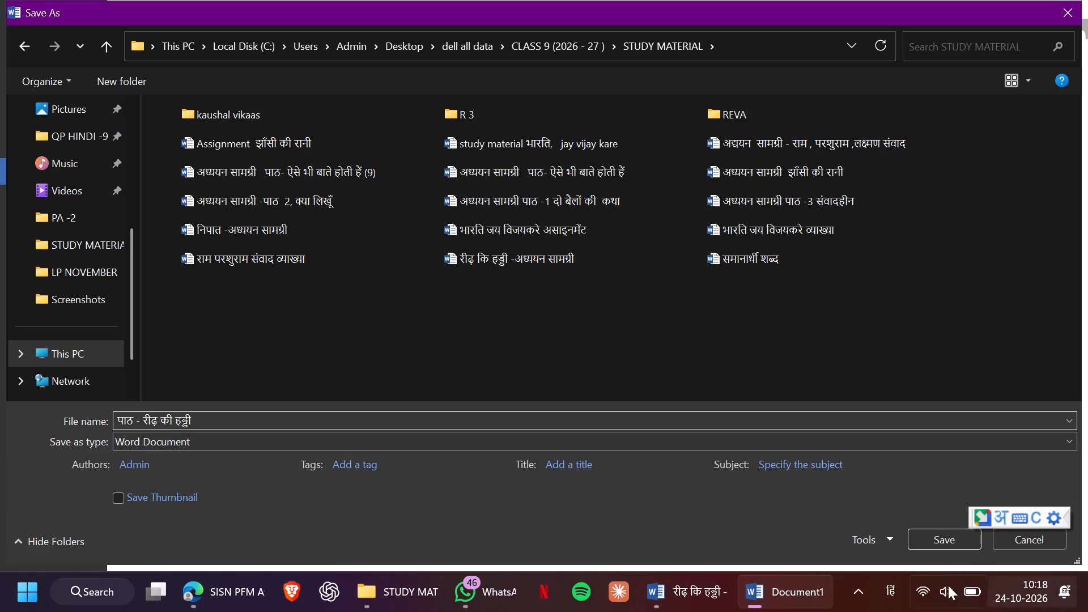
{"action": "left_click", "coordinate": [938, 544]}
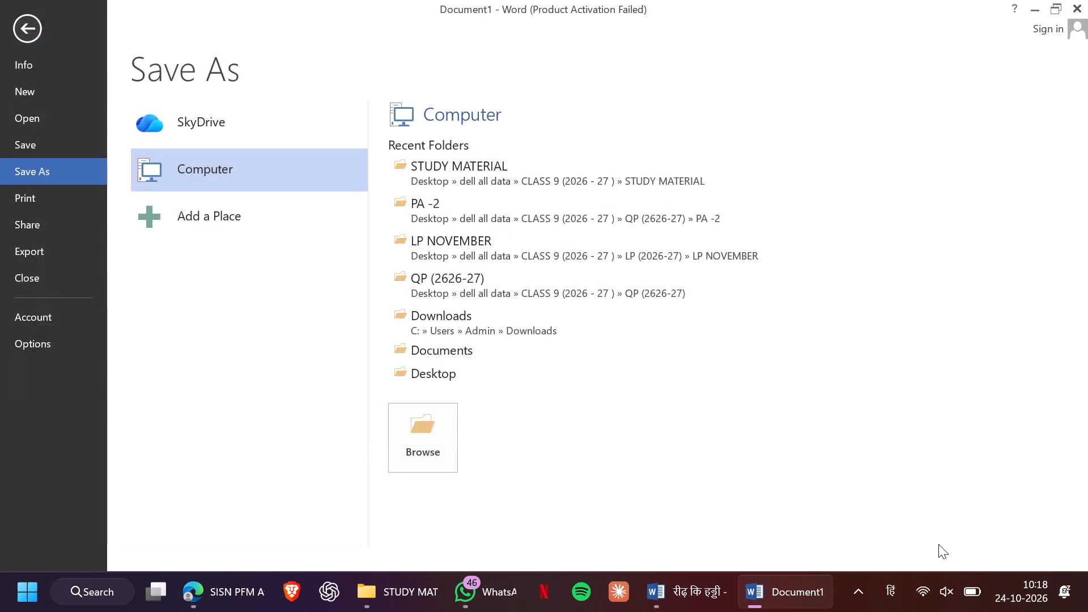
Switch to the रीढ़ कि हड्डी -अध्ययन सामग्री document and copy its first-page header's logos, school name, PIN, affiliation code and session lines.
{"action": "scroll", "coordinate": [613, 528], "scroll_direction": "down", "scroll_amount": 1}
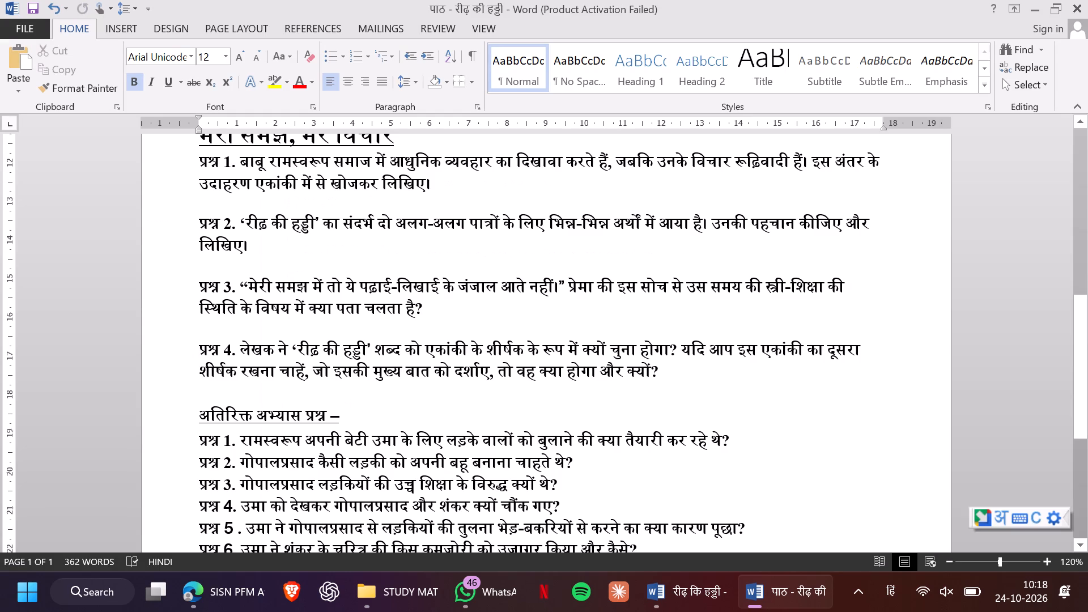
{"action": "scroll", "coordinate": [613, 528], "scroll_direction": "down", "scroll_amount": 4}
{"action": "scroll", "coordinate": [613, 528], "scroll_direction": "up", "scroll_amount": 6}
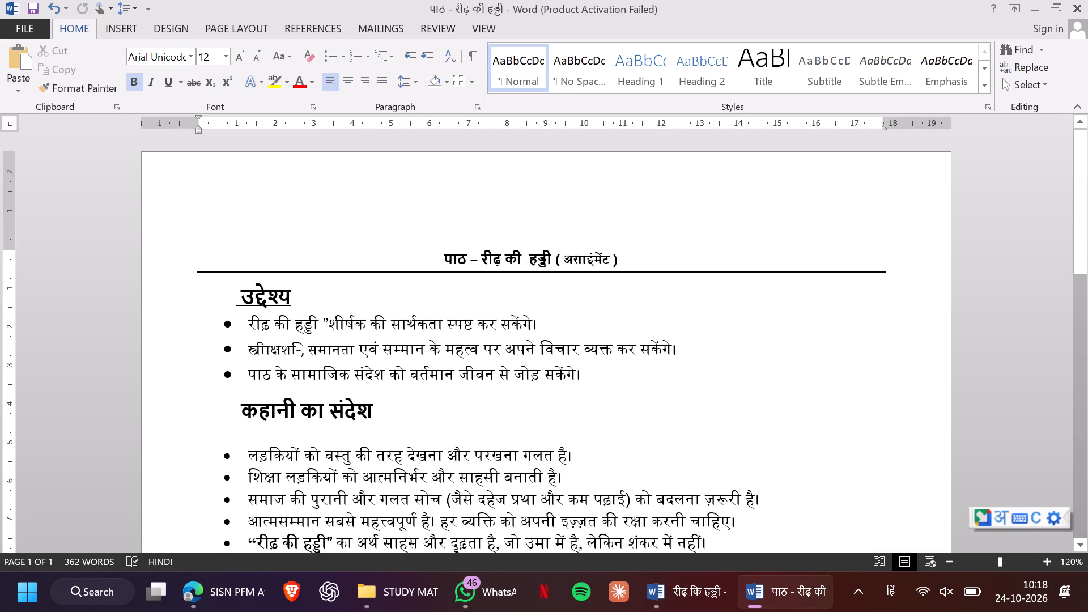
{"action": "left_click", "coordinate": [697, 603]}
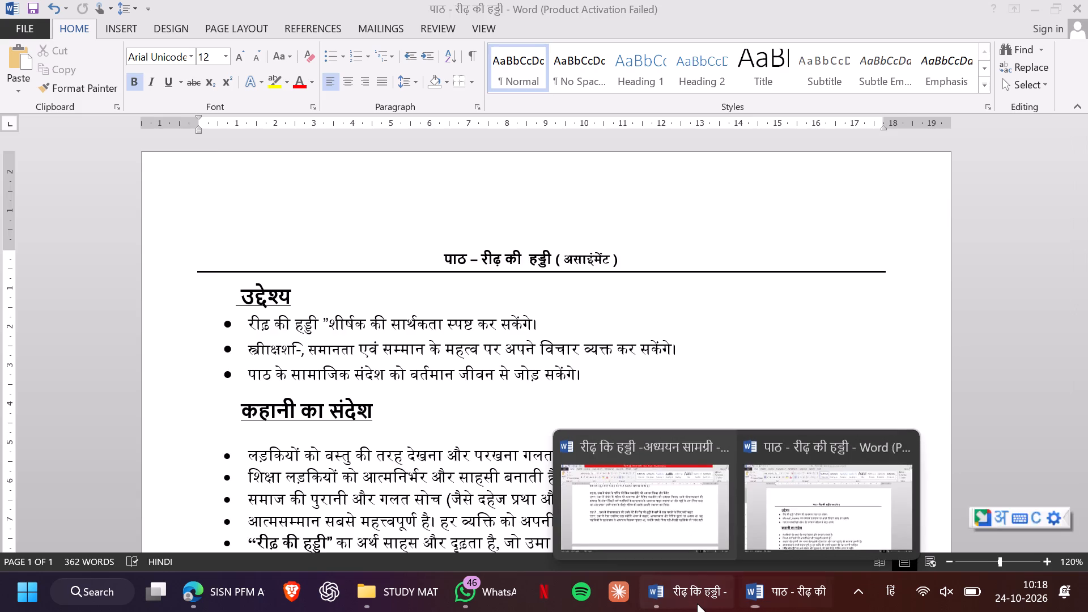
{"action": "scroll", "coordinate": [584, 375], "scroll_direction": "up", "scroll_amount": 20}
{"action": "scroll", "coordinate": [584, 375], "scroll_direction": "up", "scroll_amount": 20}
{"action": "scroll", "coordinate": [584, 375], "scroll_direction": "up", "scroll_amount": 20}
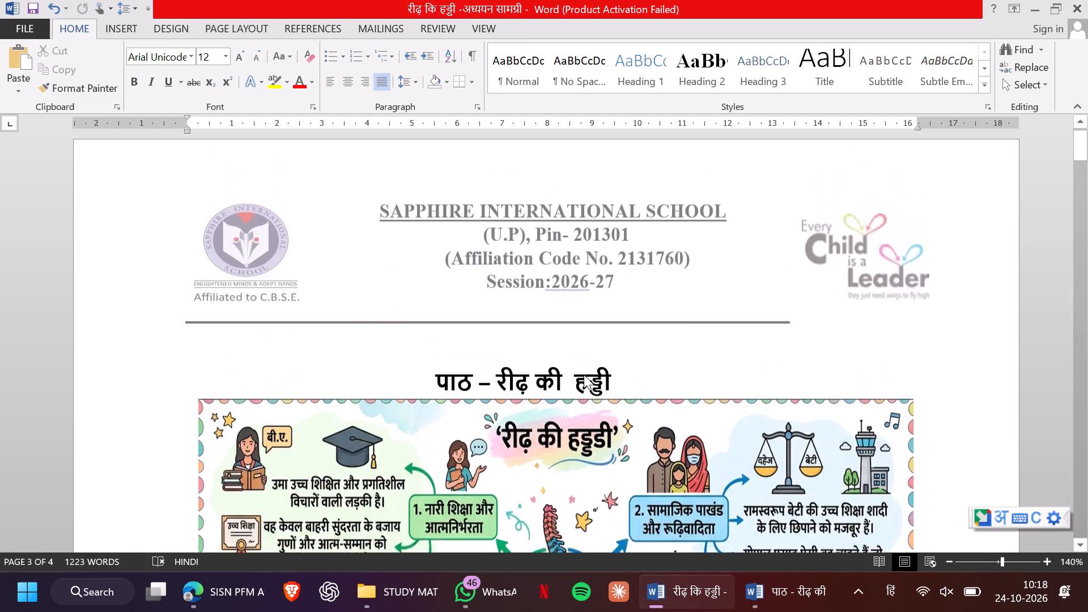
{"action": "double_click", "coordinate": [439, 197]}
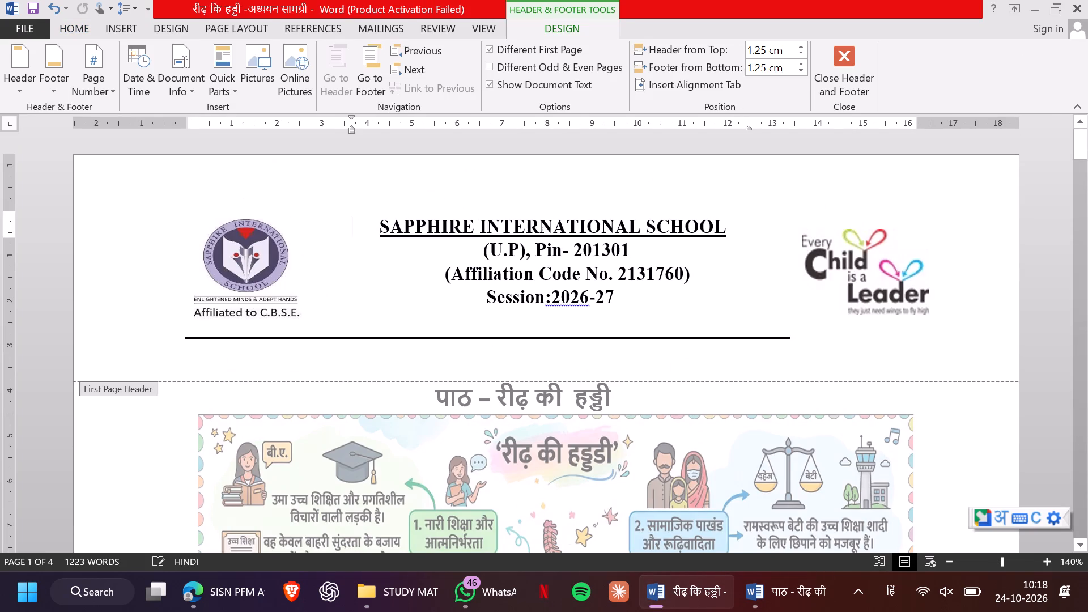
{"action": "key", "text": "shift+Down"}
{"action": "key", "text": "shift+Down"}
{"action": "key", "text": "shift+Down"}
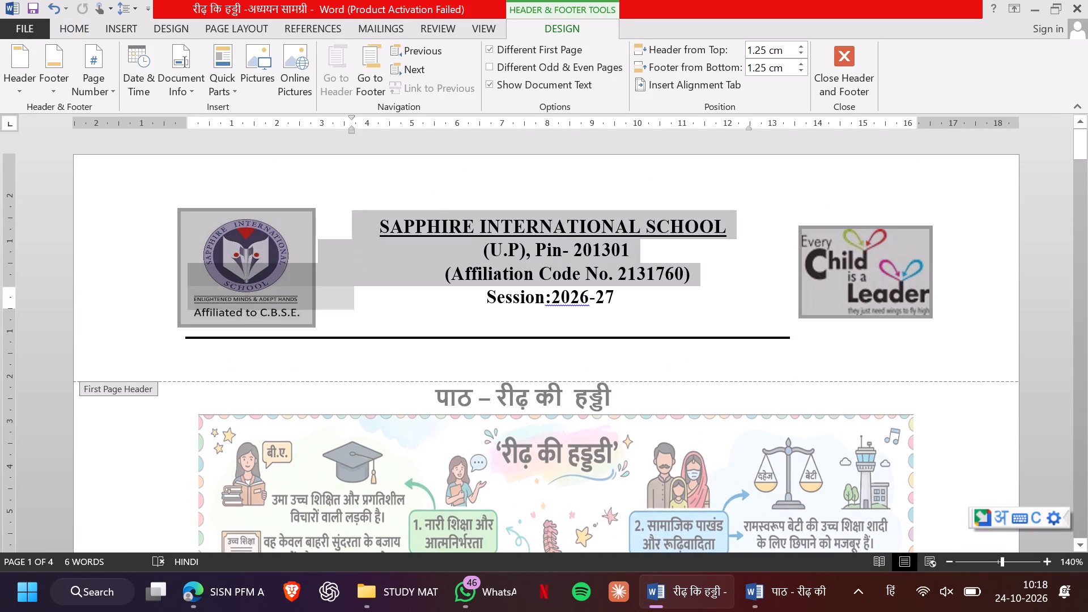
{"action": "key", "text": "shift+Down"}
{"action": "key", "text": "ctrl+c"}
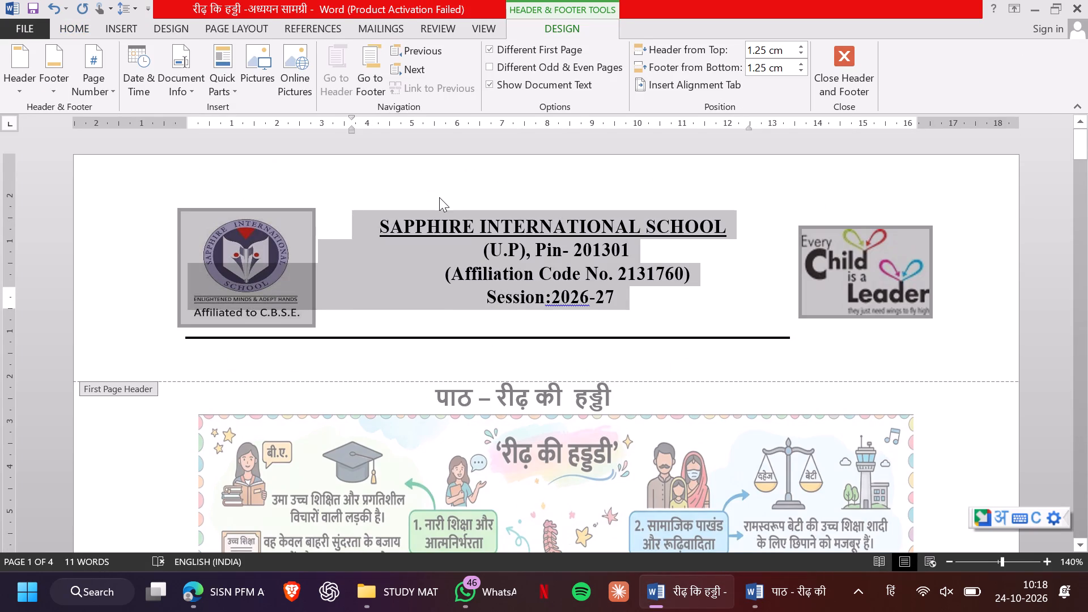
Return to the assignment document, enable Different First Page and paste the copied school header into the first-page header.
{"action": "left_click", "coordinate": [804, 592]}
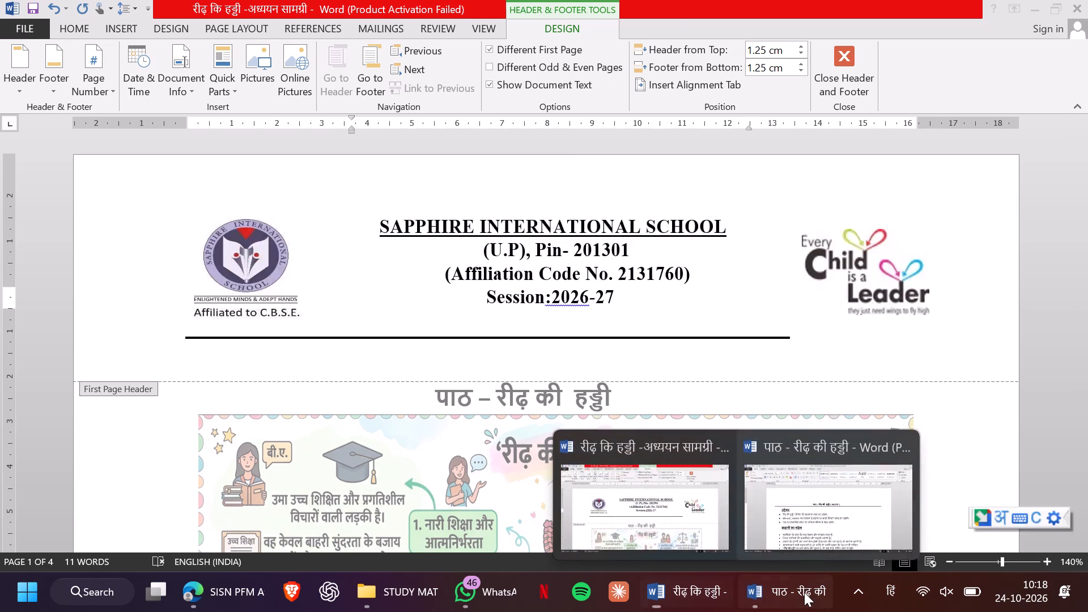
{"action": "double_click", "coordinate": [230, 181]}
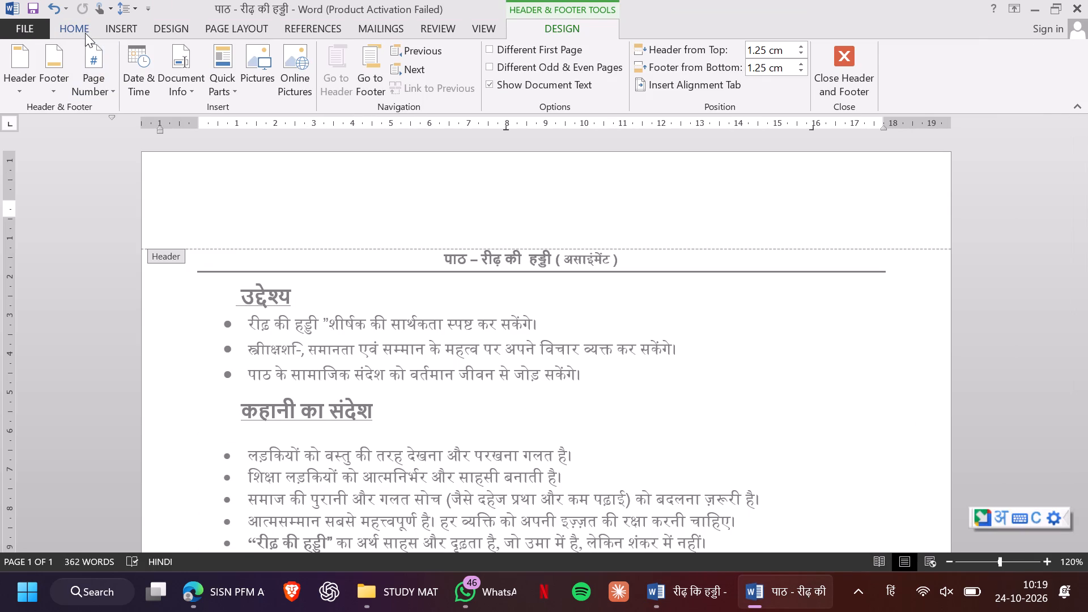
{"action": "left_click", "coordinate": [520, 46]}
{"action": "key", "text": "ctrl+v"}
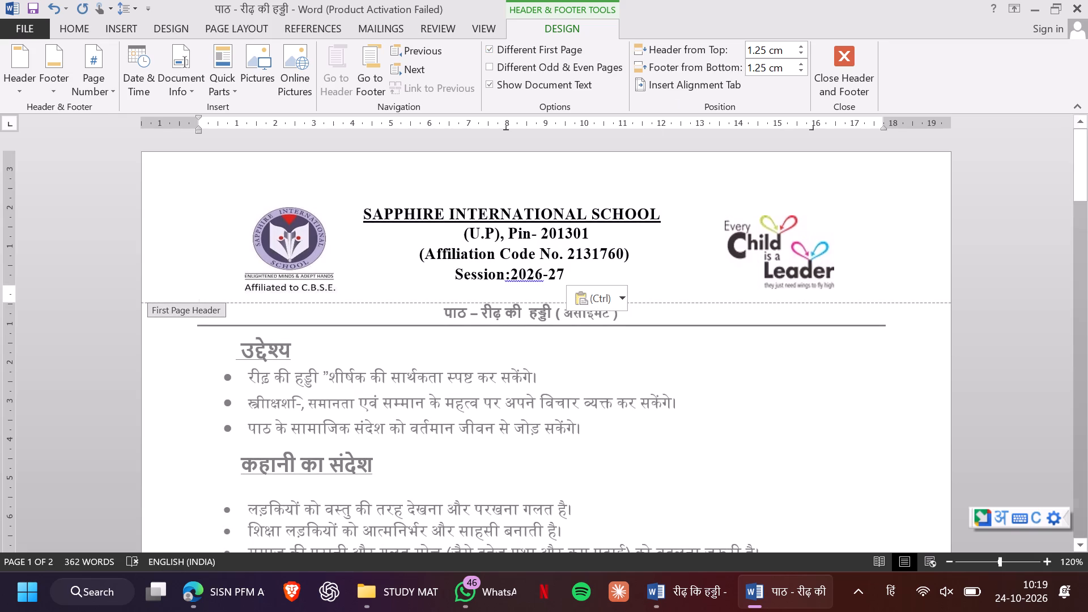
Move the Every Child is a Leader logo slightly up and closer to the page's right margin.
{"action": "left_click_drag", "start_coordinate": [794, 257], "coordinate": [807, 245]}
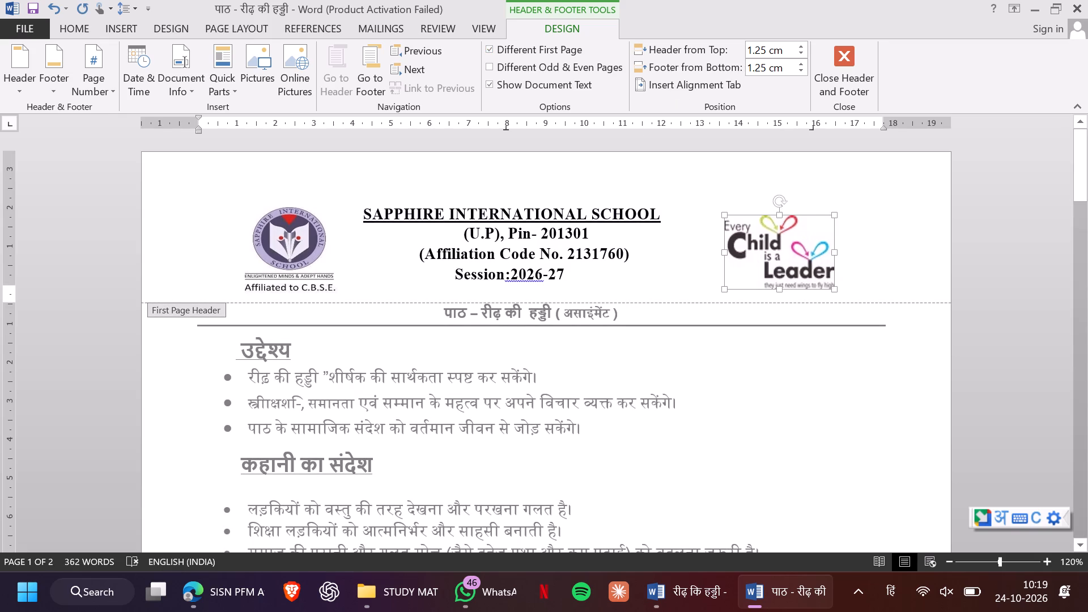
{"action": "left_click_drag", "start_coordinate": [807, 245], "coordinate": [834, 240]}
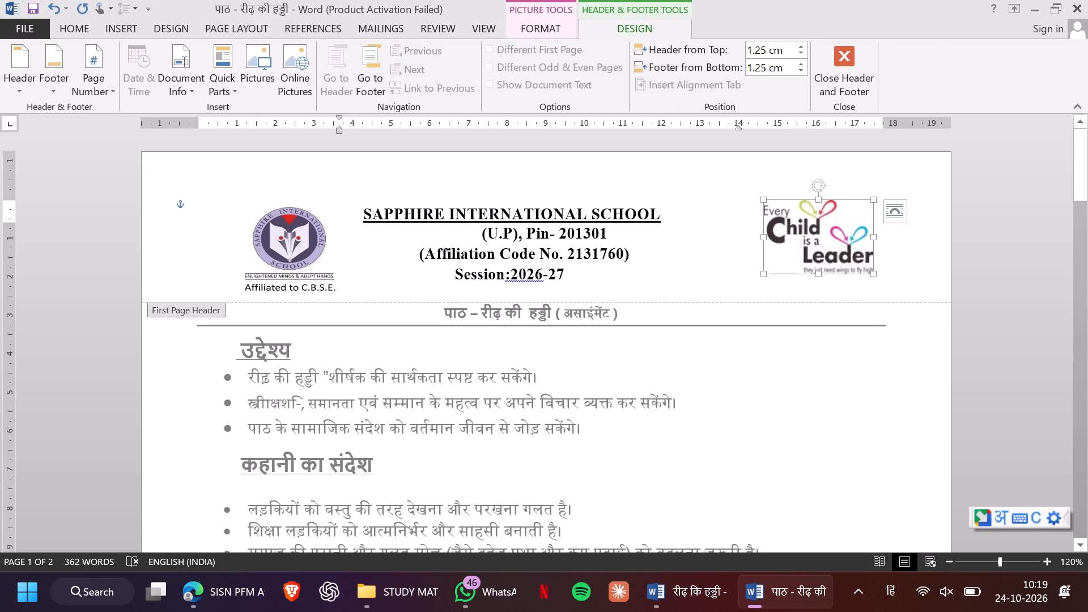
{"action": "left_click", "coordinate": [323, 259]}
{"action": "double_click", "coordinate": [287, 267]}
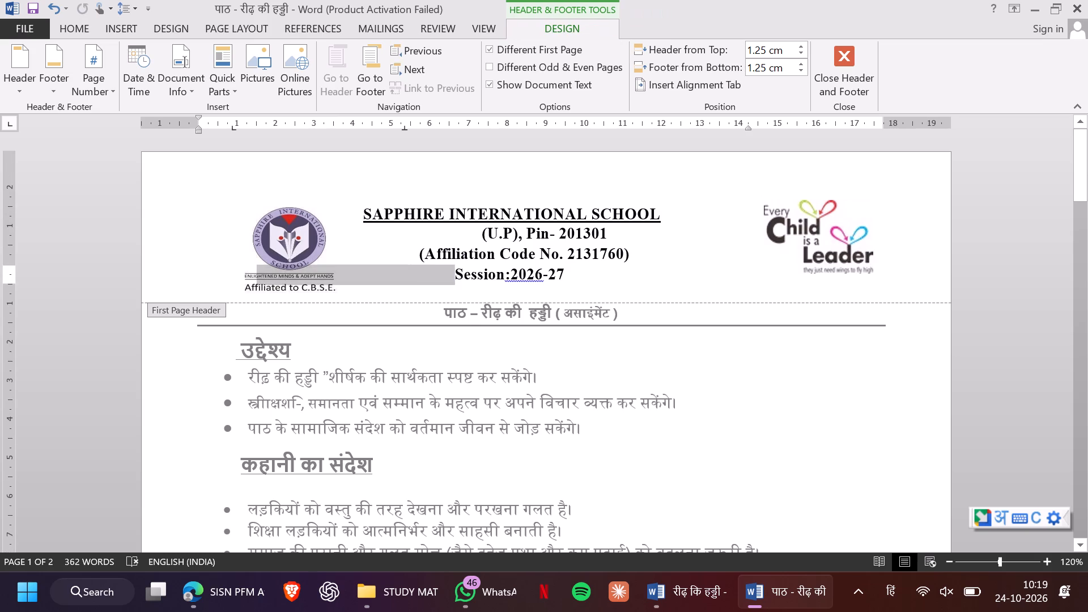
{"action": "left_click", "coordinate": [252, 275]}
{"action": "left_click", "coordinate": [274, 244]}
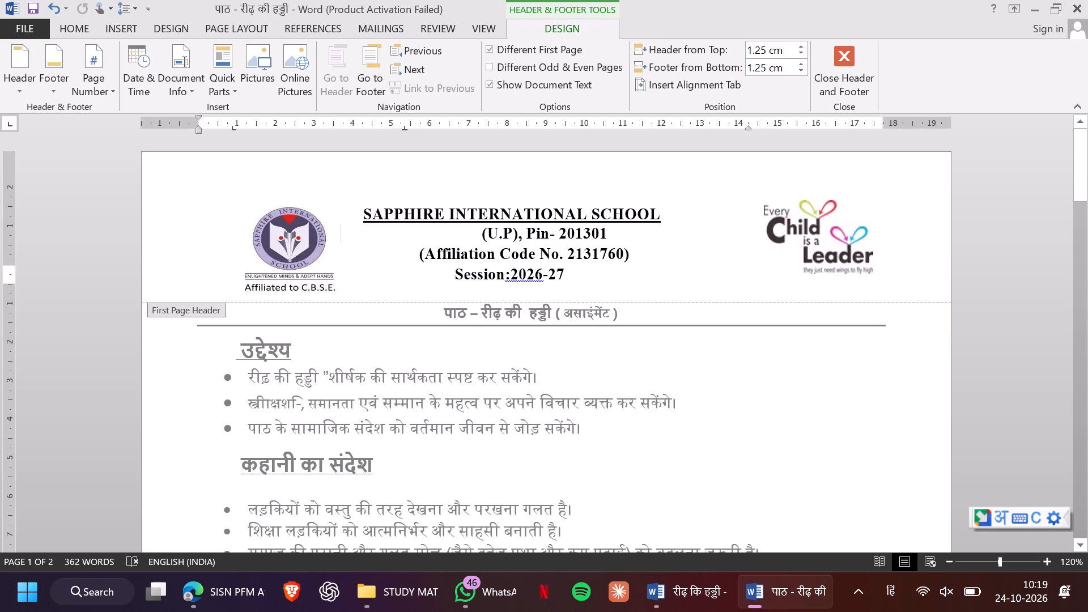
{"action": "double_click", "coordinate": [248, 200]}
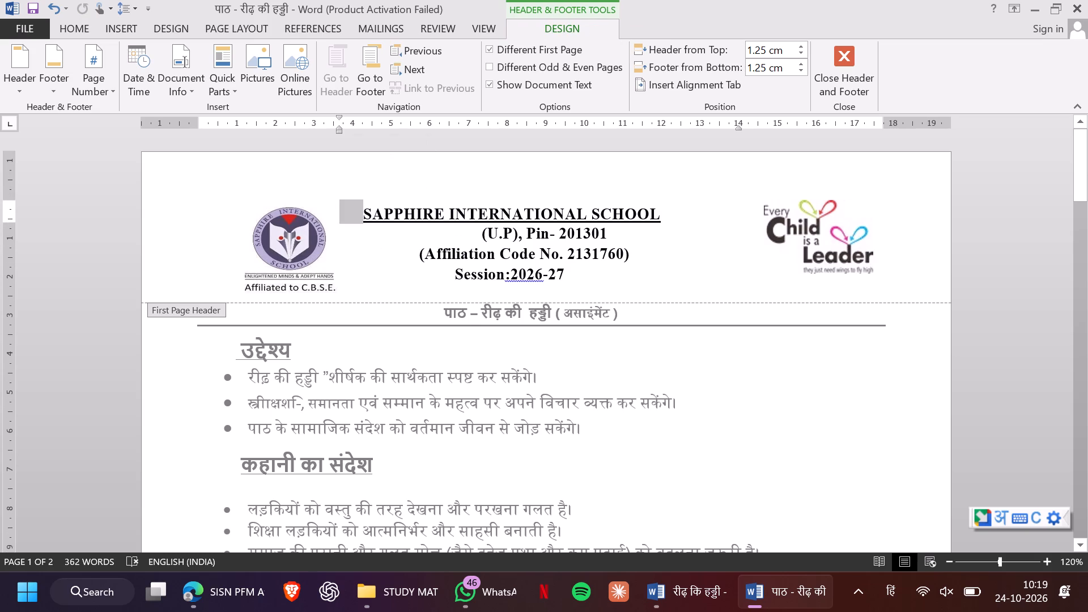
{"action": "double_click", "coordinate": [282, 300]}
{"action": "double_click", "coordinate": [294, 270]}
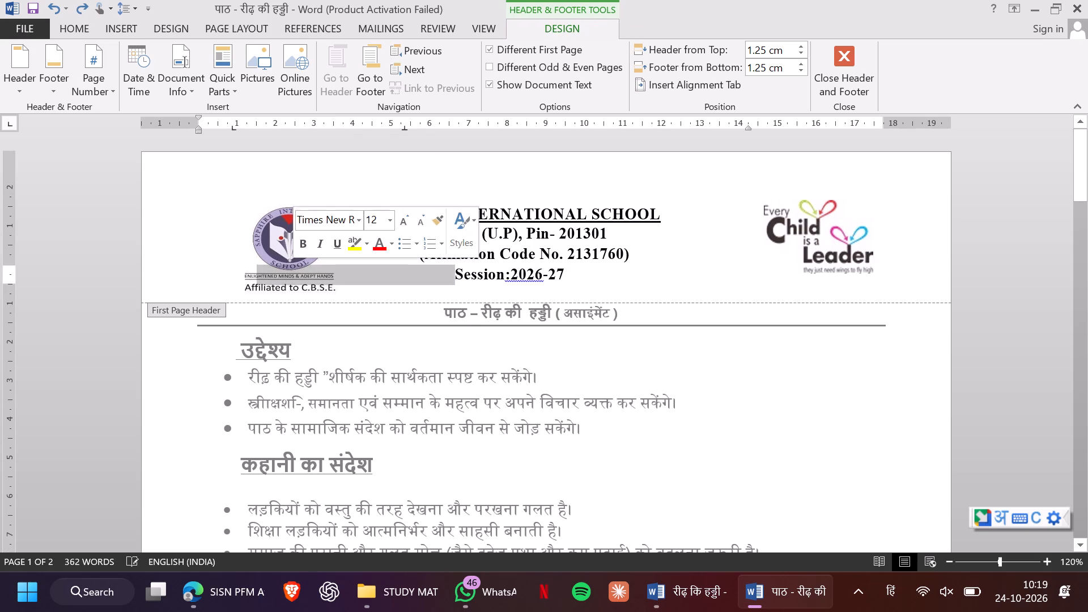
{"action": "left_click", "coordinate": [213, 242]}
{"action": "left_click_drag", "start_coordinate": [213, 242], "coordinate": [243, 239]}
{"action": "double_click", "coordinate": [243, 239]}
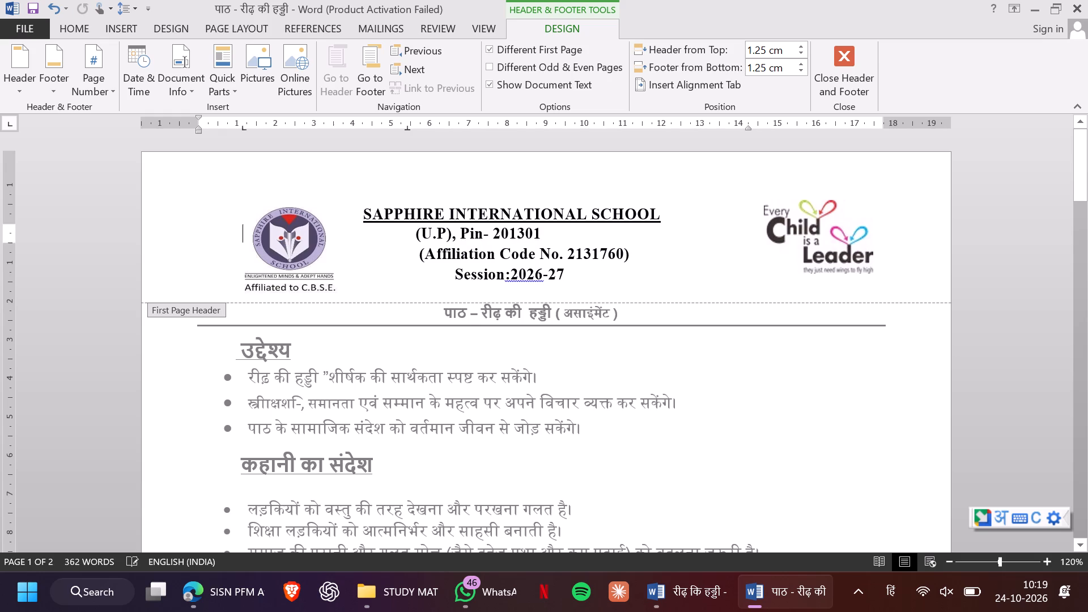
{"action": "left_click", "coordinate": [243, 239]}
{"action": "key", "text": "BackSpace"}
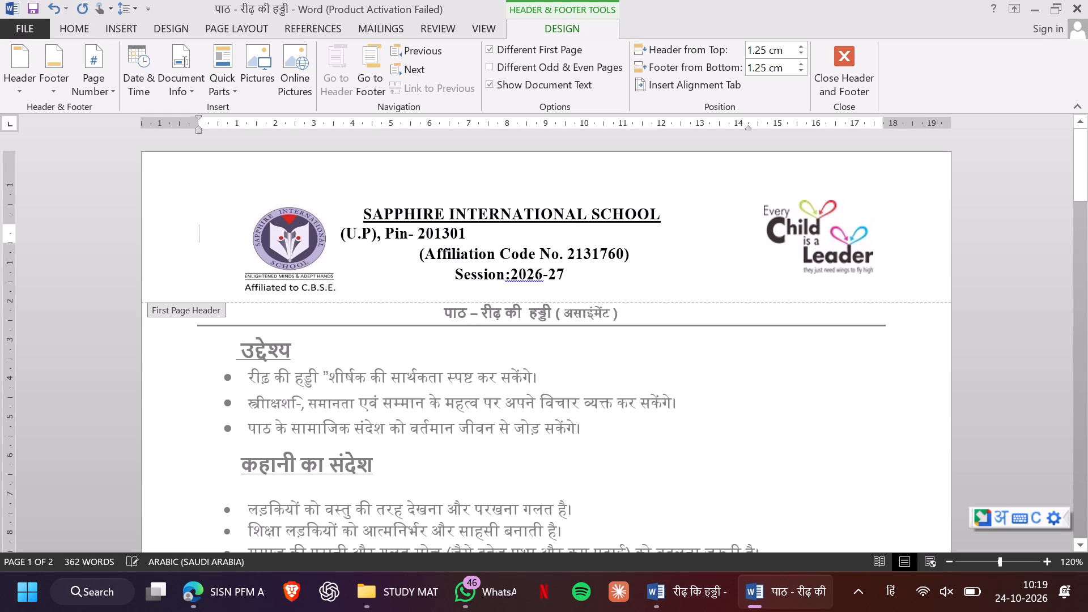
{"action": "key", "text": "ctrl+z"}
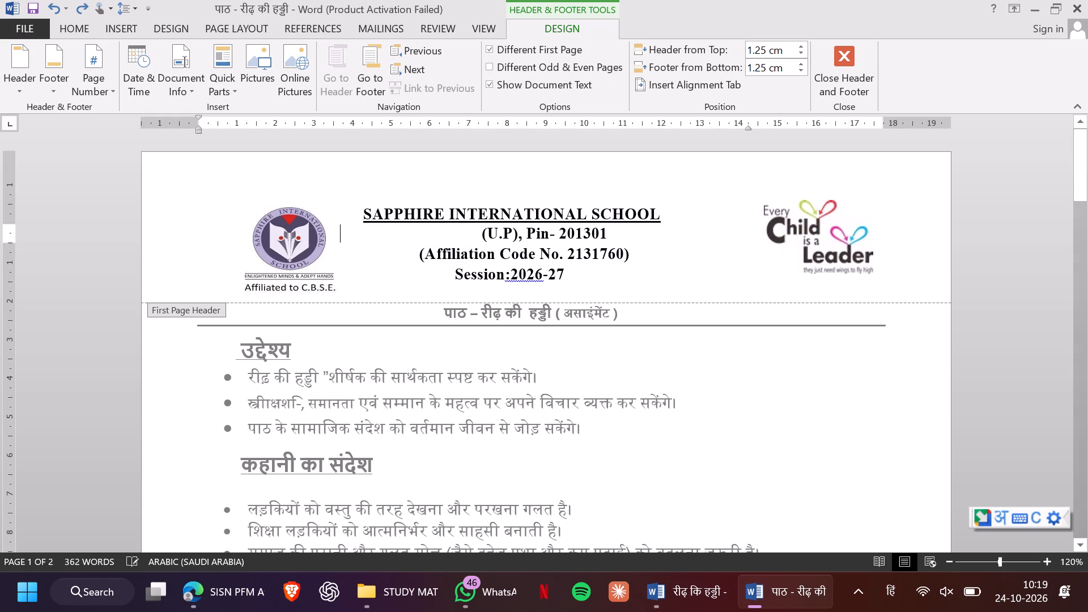
Shift the SAPPHIRE INTERNATIONAL SCHOOL line in the first-page header right by six spaces.
{"action": "left_click", "coordinate": [360, 218]}
{"action": "key", "text": "space"}
{"action": "key", "text": "space"}
{"action": "key", "text": "space"}
{"action": "key", "text": "space"}
{"action": "key", "text": "space"}
{"action": "key", "text": "space"}
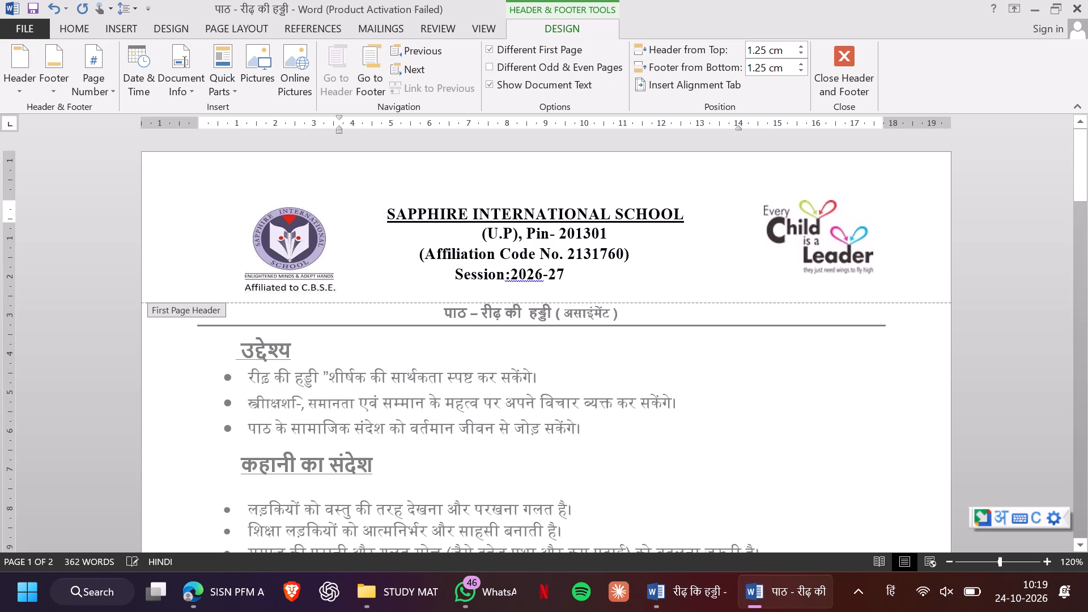
Shift the Affiliation Code line in the header right by five spaces so it sits centred under the school name.
{"action": "left_click", "coordinate": [401, 262]}
{"action": "key", "text": "space"}
{"action": "key", "text": "space"}
{"action": "key", "text": "space"}
{"action": "key", "text": "space"}
{"action": "key", "text": "space"}
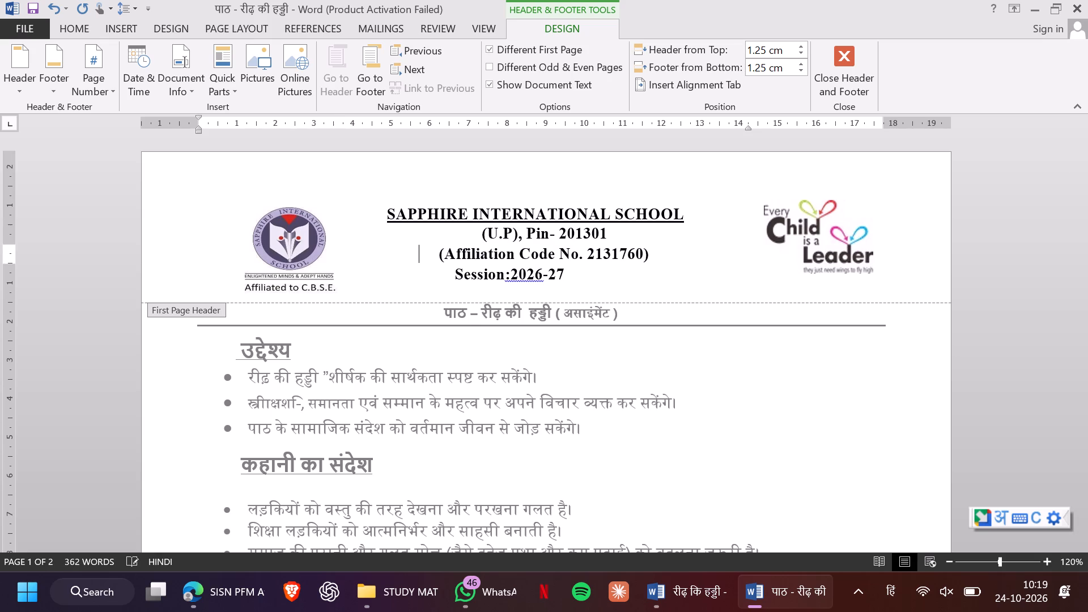
Shift the Session:2026-27 line in the header right by ten spaces so it sits centred under the lines above.
{"action": "left_click", "coordinate": [438, 281]}
{"action": "key", "text": "space"}
{"action": "key", "text": "space"}
{"action": "key", "text": "space"}
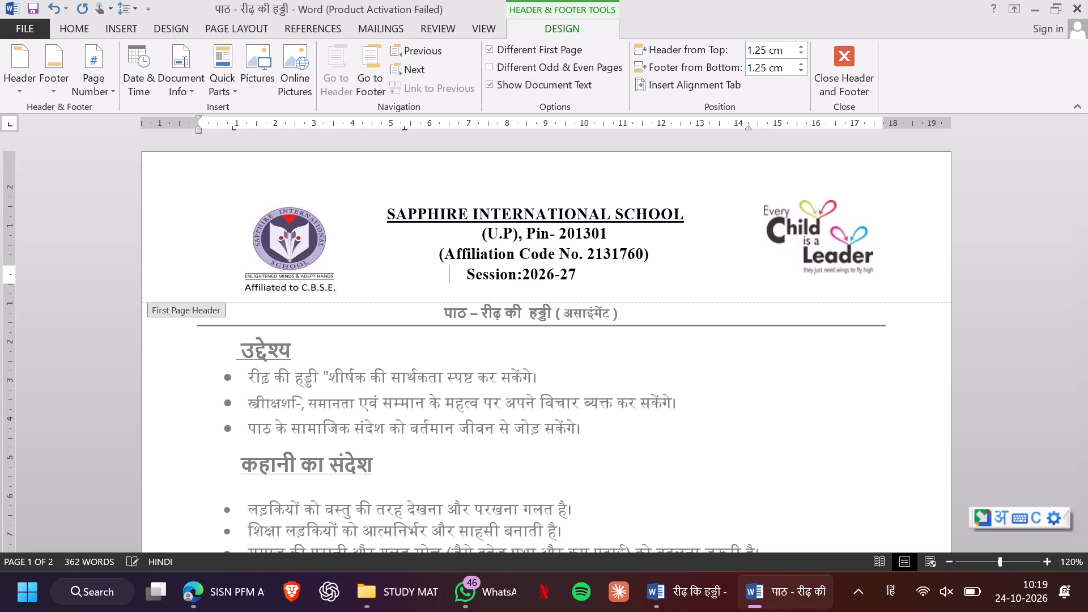
{"action": "key", "text": "space"}
{"action": "key", "text": "space"}
{"action": "key", "text": "space"}
{"action": "key", "text": "space"}
{"action": "key", "text": "space"}
{"action": "key", "text": "space"}
{"action": "key", "text": "space"}
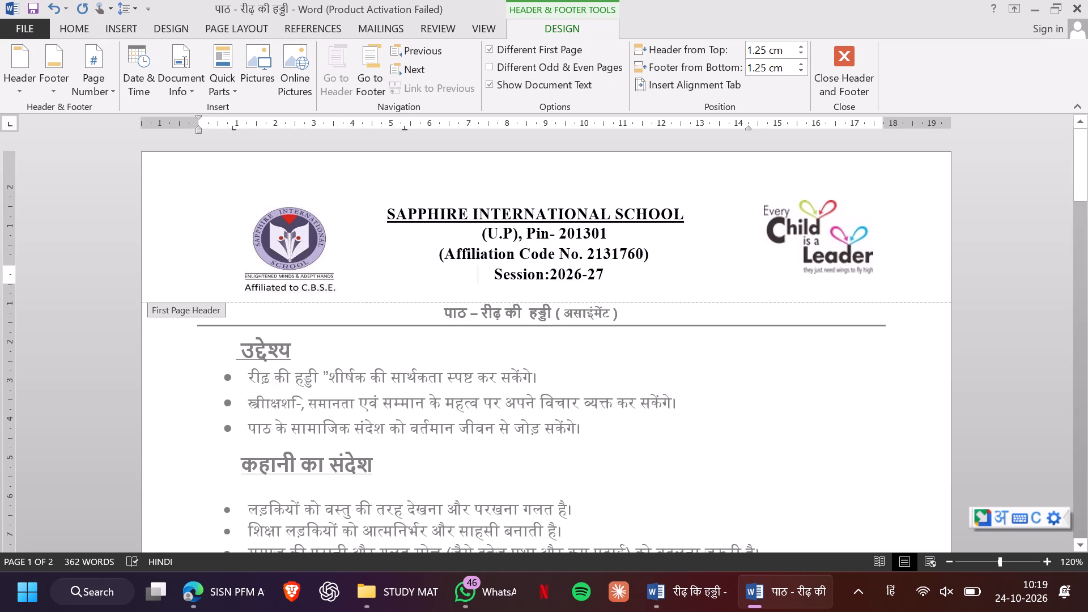
Move the school crest logo slightly up and to the page's left margin, and return to the body text.
{"action": "left_click_drag", "start_coordinate": [289, 241], "coordinate": [228, 215]}
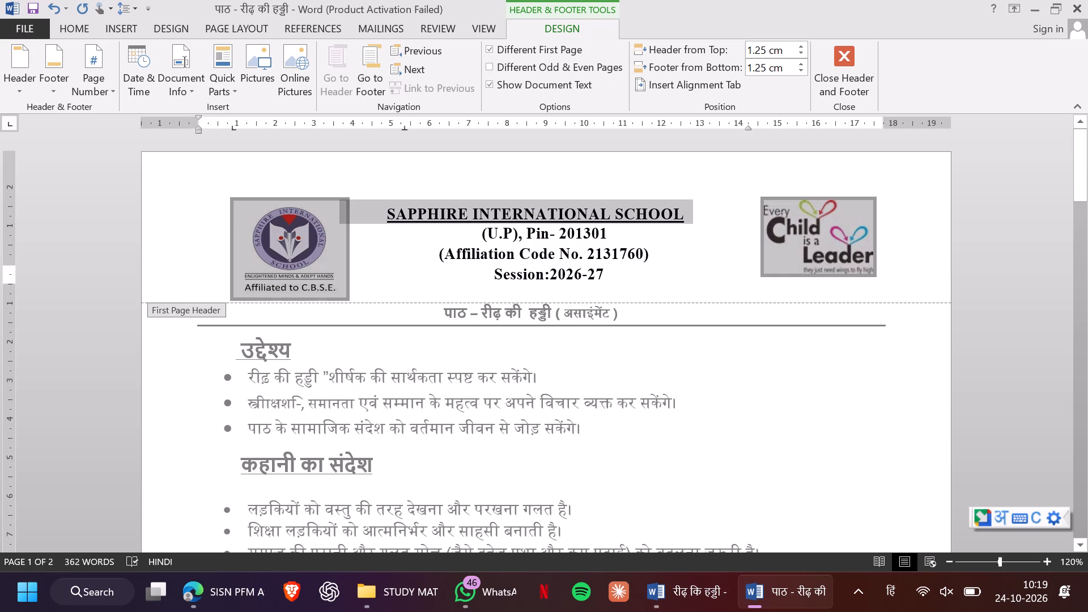
{"action": "left_click_drag", "start_coordinate": [228, 215], "coordinate": [228, 218]}
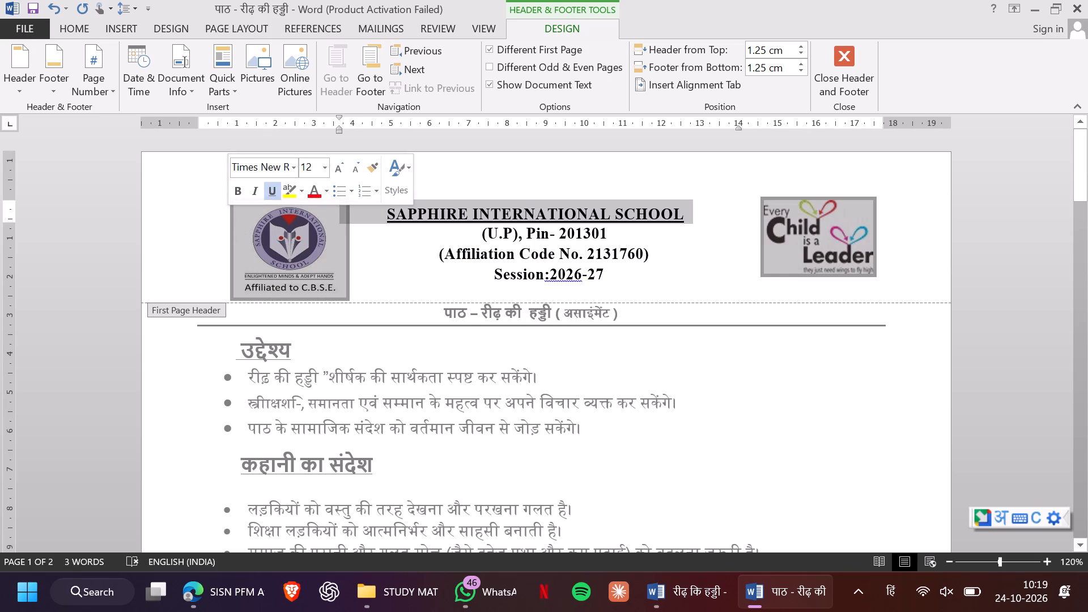
{"action": "left_click_drag", "start_coordinate": [236, 284], "coordinate": [203, 258]}
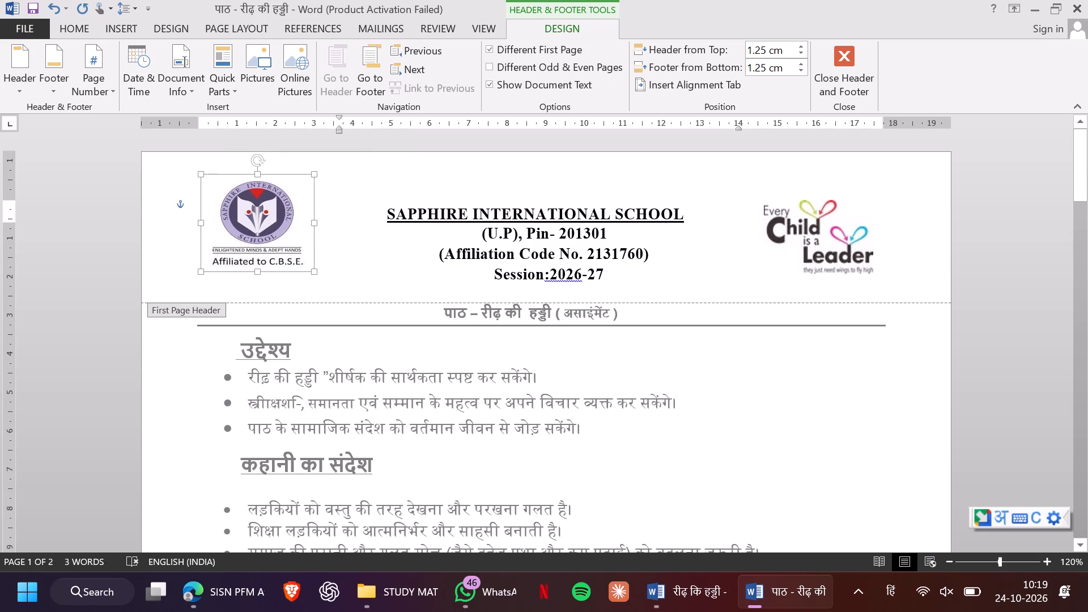
{"action": "left_click_drag", "start_coordinate": [203, 258], "coordinate": [202, 270]}
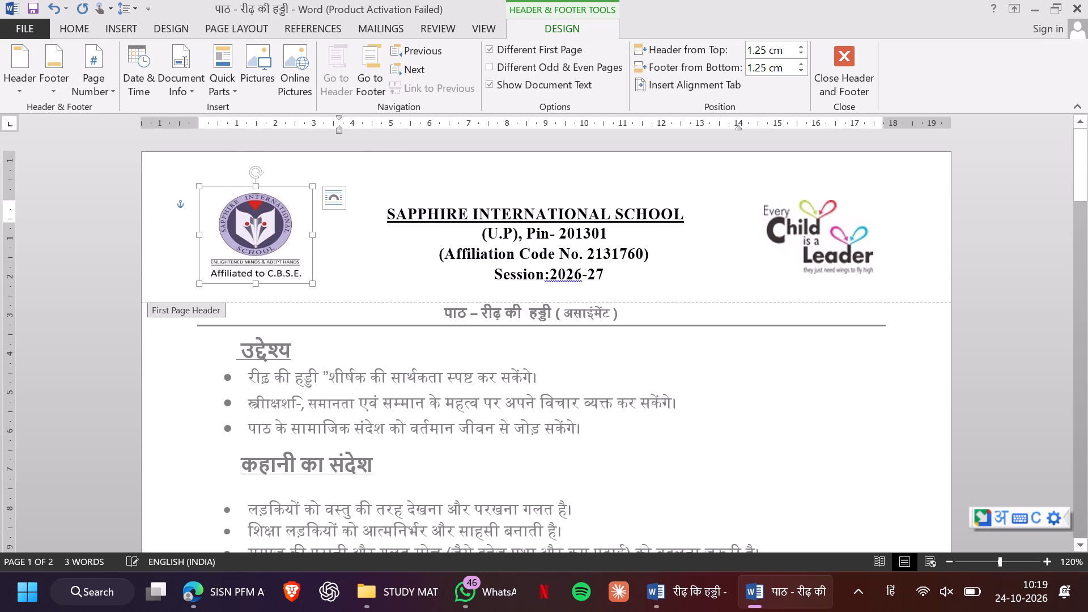
{"action": "left_click", "coordinate": [664, 392]}
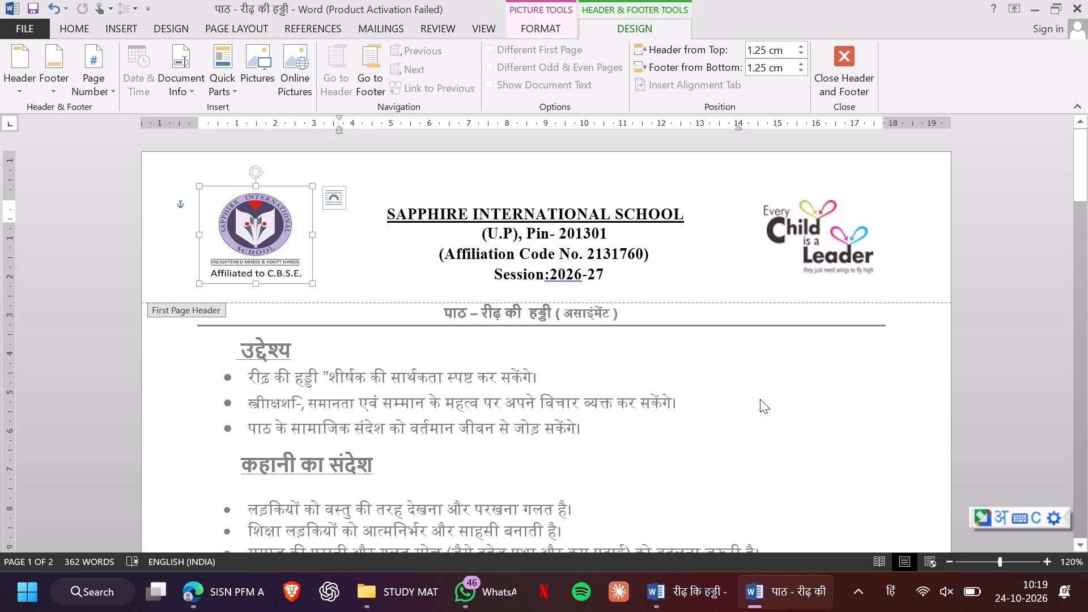
{"action": "double_click", "coordinate": [759, 397]}
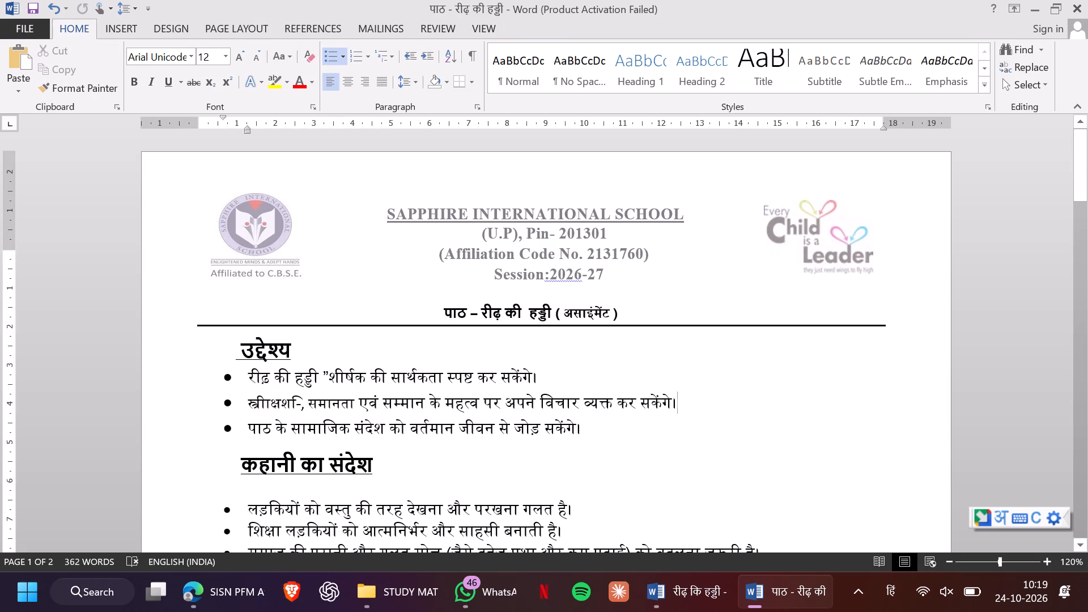
Remove the blank second page by deleting the empty lines after the last question, प्रश्न 8.
{"action": "scroll", "coordinate": [759, 397], "scroll_direction": "down", "scroll_amount": 4}
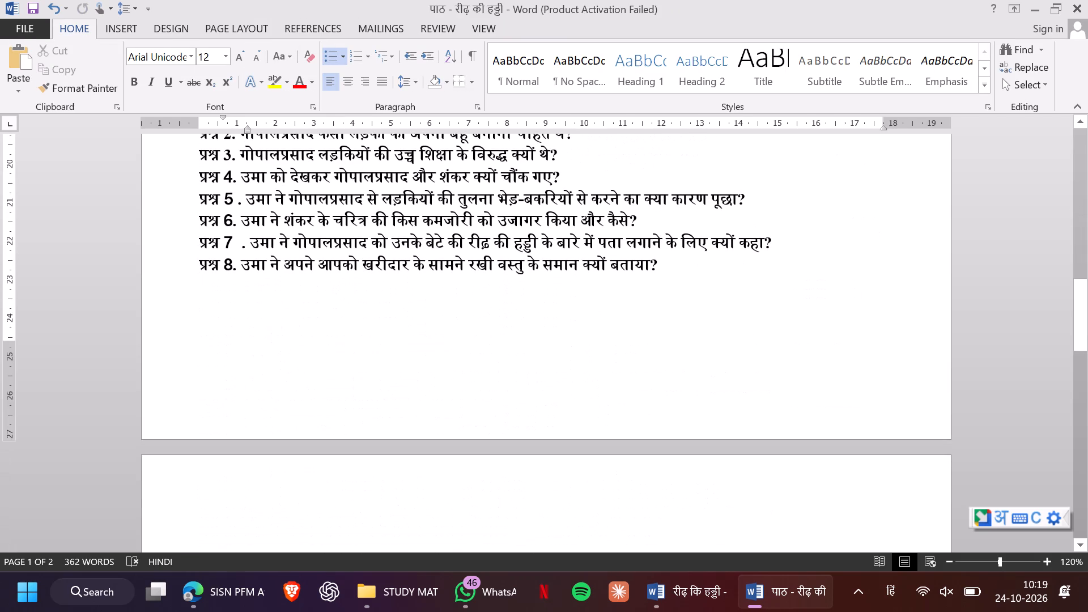
{"action": "left_click", "coordinate": [454, 486]}
{"action": "key", "text": "BackSpace"}
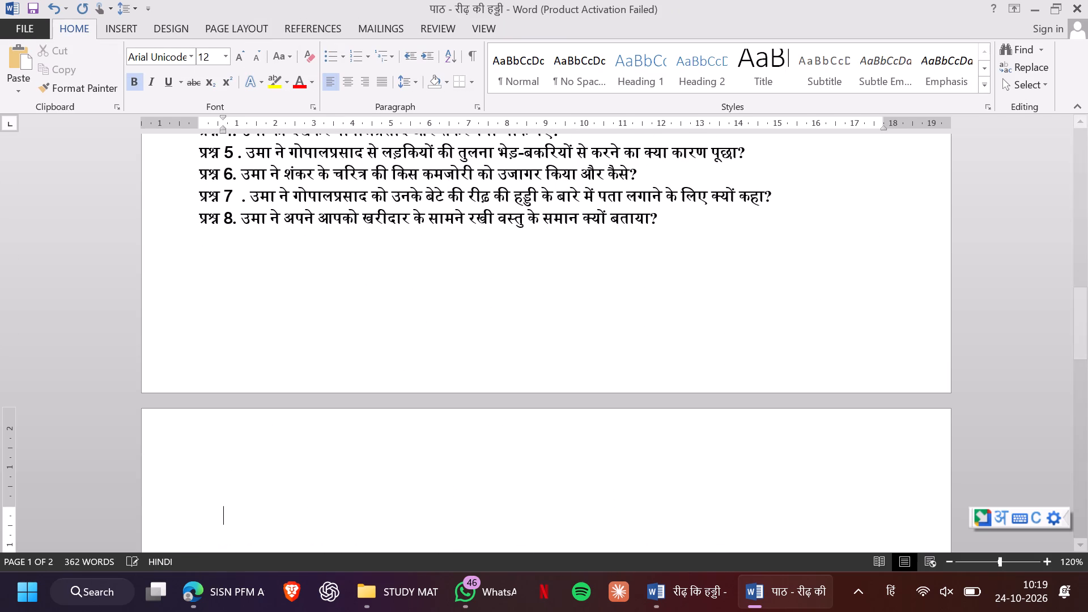
{"action": "key", "text": "BackSpace"}
{"action": "key", "text": "BackSpace"}
{"action": "key", "text": "BackSpace"}
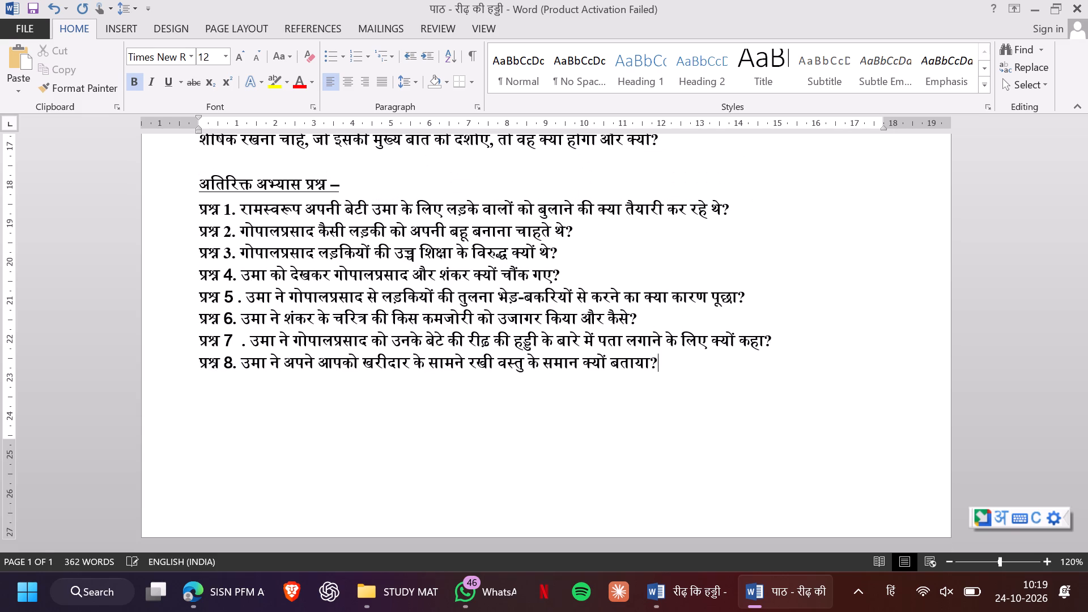
Publish the document as a standard PDF named पाठ - रीढ़ की हड्डी in Desktop > dell all data > CLASS 9 (2026 - 27 ) > STUDY MATERIAL.
{"action": "left_click", "coordinate": [36, 30]}
{"action": "left_click", "coordinate": [28, 249]}
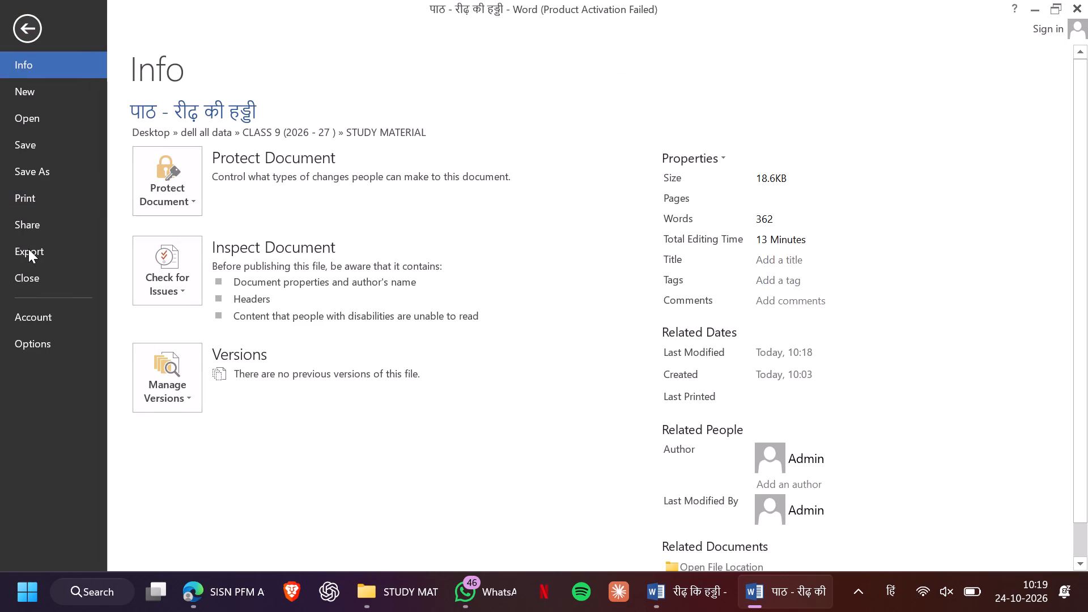
{"action": "left_click", "coordinate": [406, 244]}
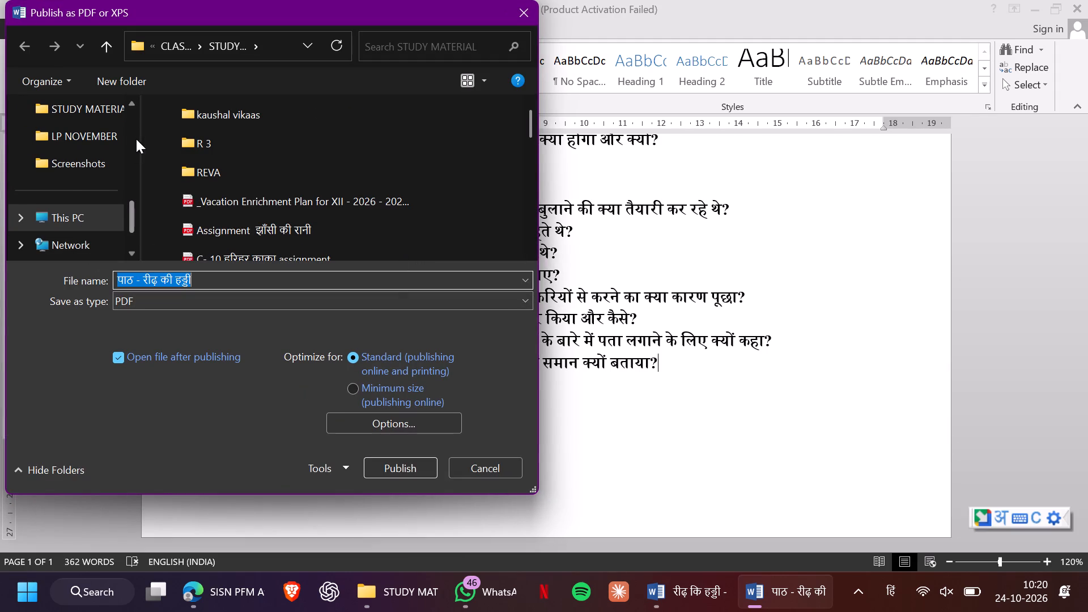
{"action": "left_click", "coordinate": [130, 159]}
{"action": "left_click", "coordinate": [140, 144]}
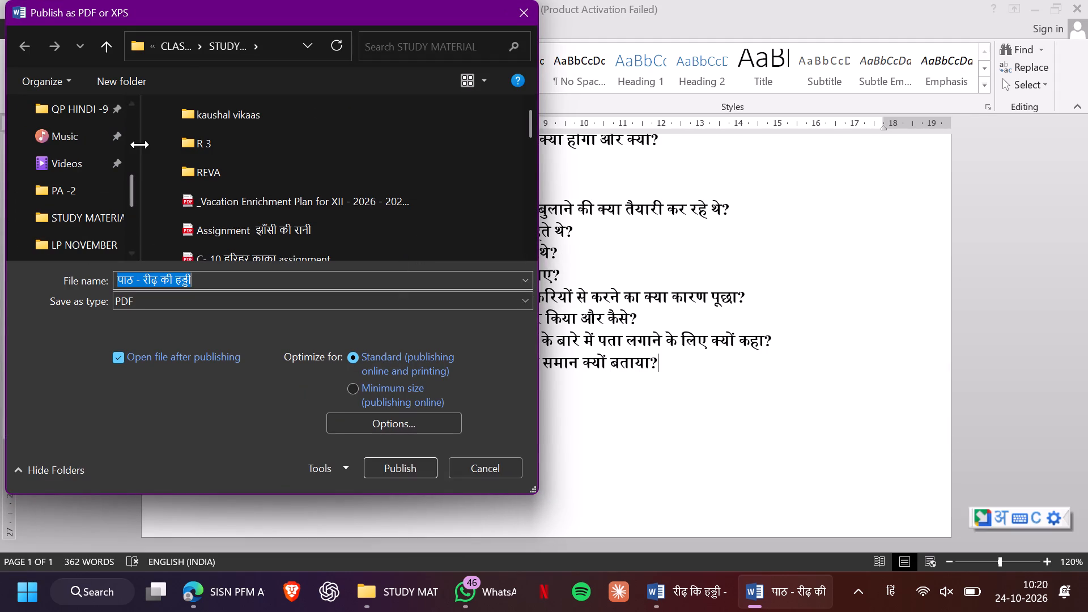
{"action": "left_click", "coordinate": [128, 137]}
{"action": "left_click", "coordinate": [128, 137]}
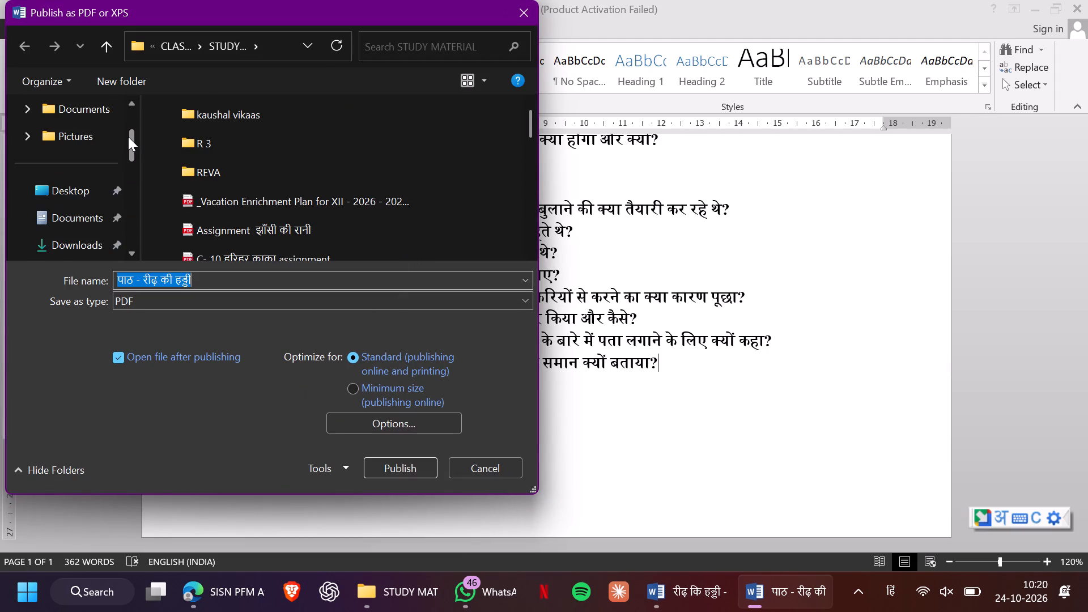
{"action": "double_click", "coordinate": [71, 192]}
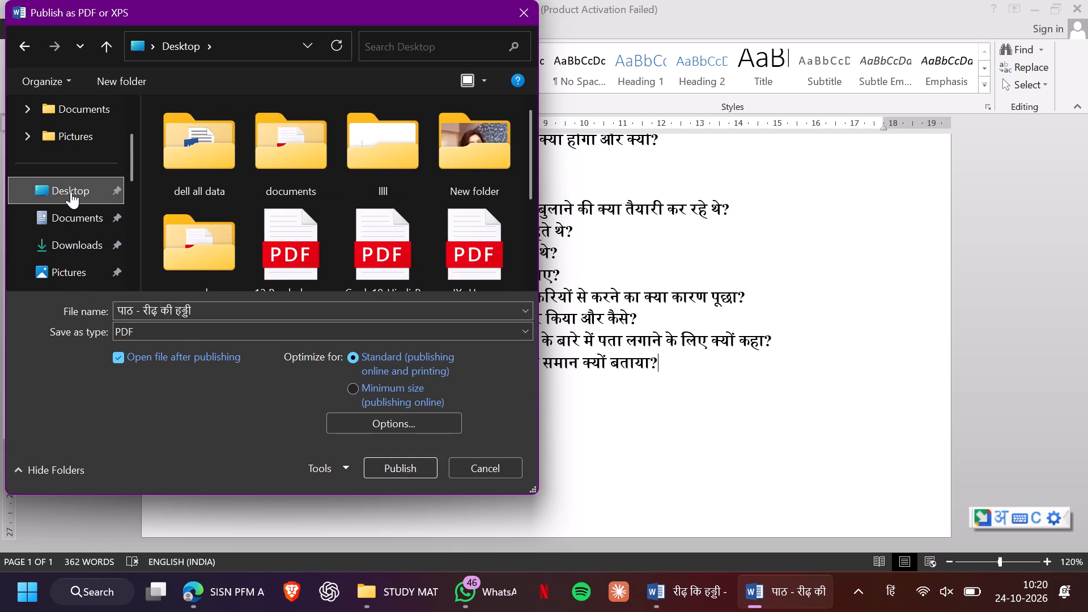
{"action": "double_click", "coordinate": [216, 166]}
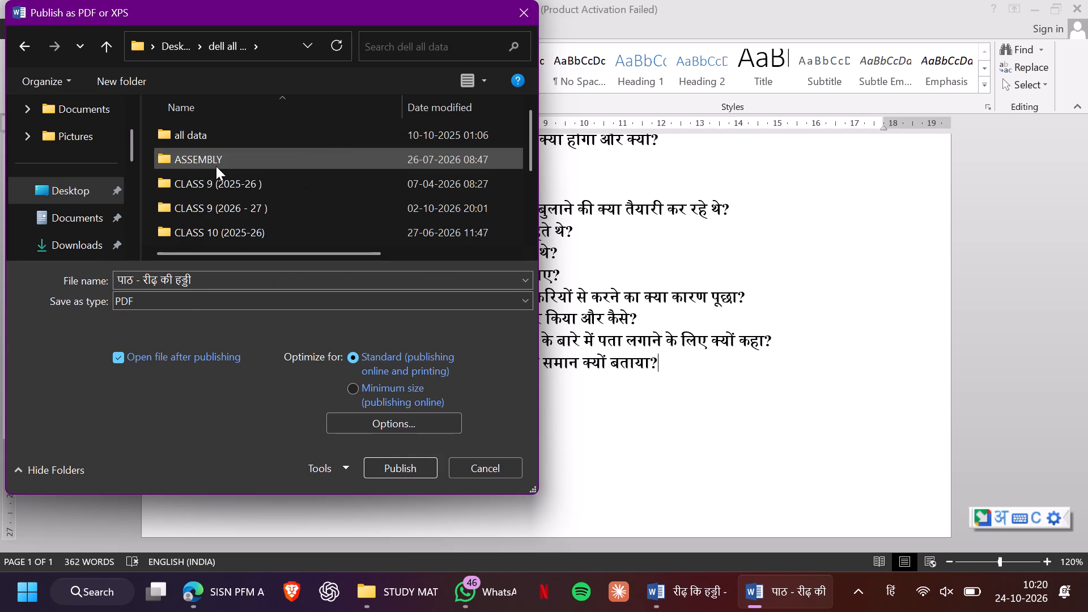
{"action": "double_click", "coordinate": [263, 209]}
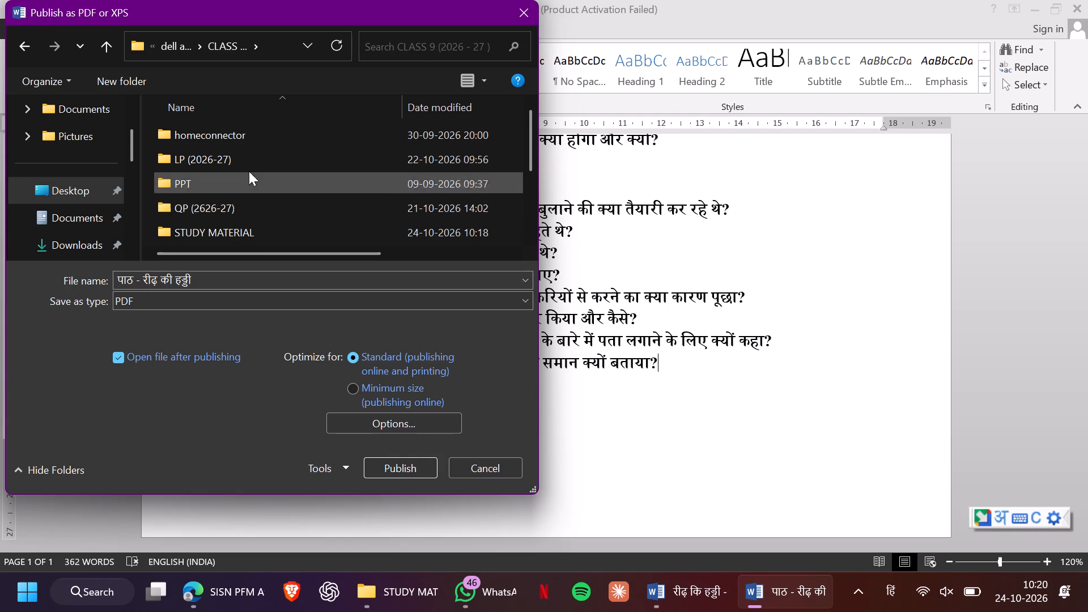
{"action": "double_click", "coordinate": [241, 223]}
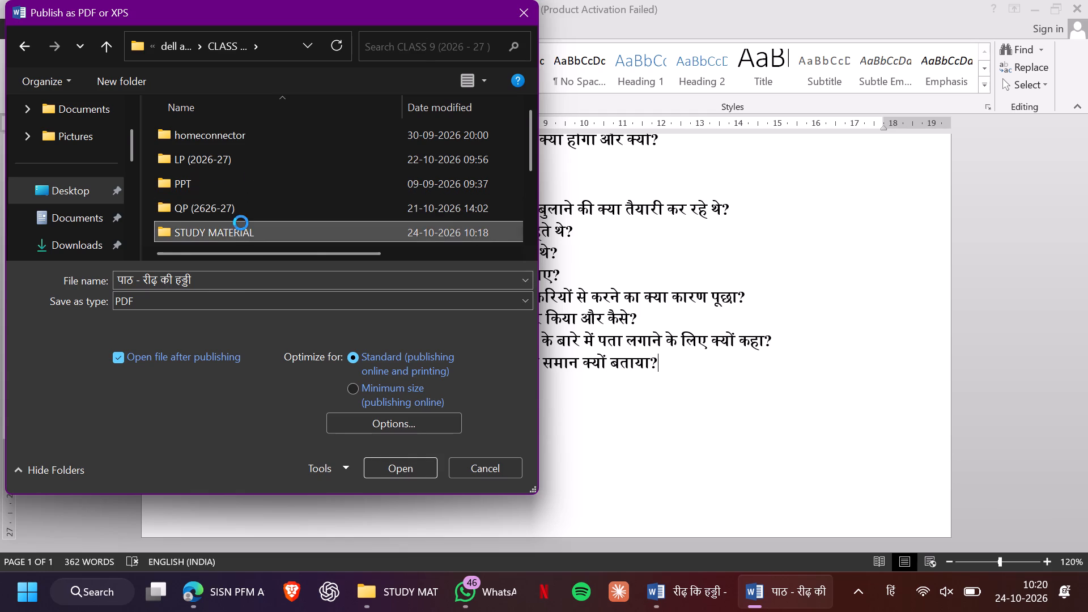
{"action": "left_click", "coordinate": [400, 468]}
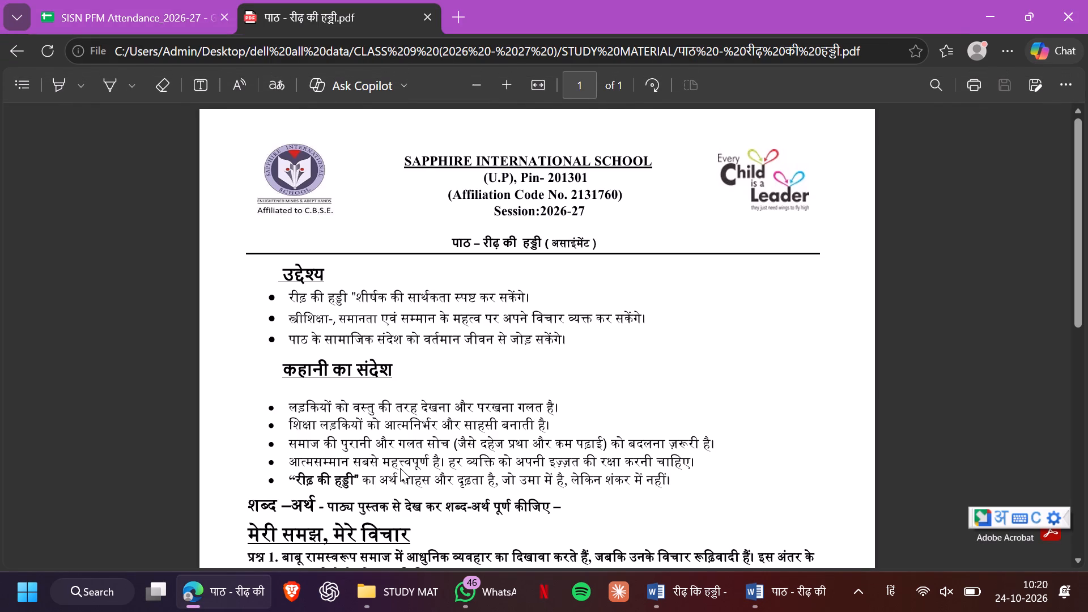
After checking the PDF to its end, return to the Word assignment document and make the heading अतिरिक्त अभ्यास प्रश्न – bold.
{"action": "scroll", "coordinate": [400, 466], "scroll_direction": "down", "scroll_amount": 1}
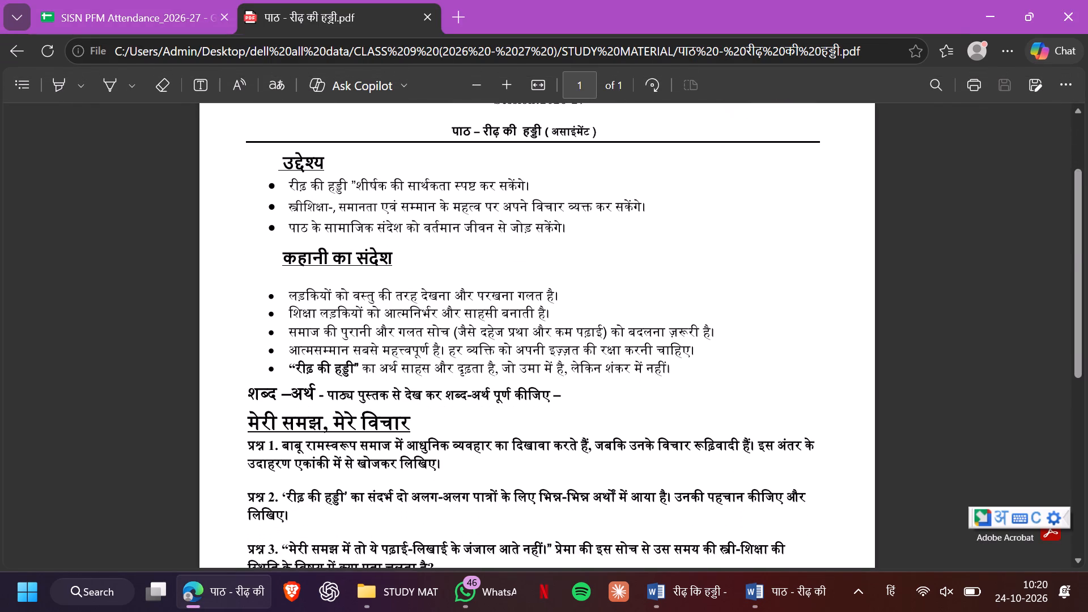
{"action": "scroll", "coordinate": [400, 466], "scroll_direction": "down", "scroll_amount": 4}
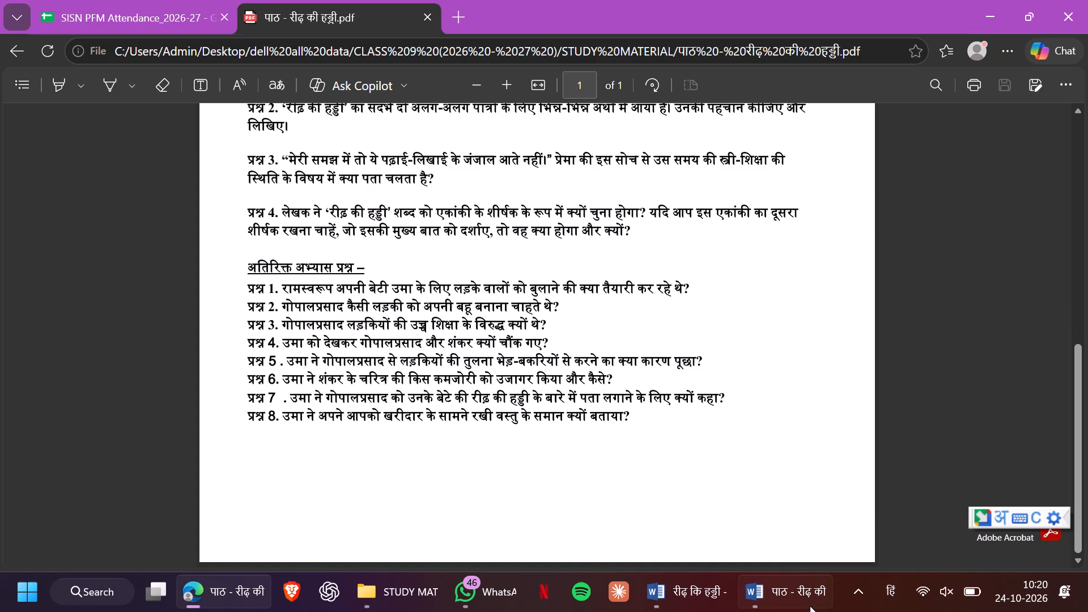
{"action": "left_click", "coordinate": [810, 605]}
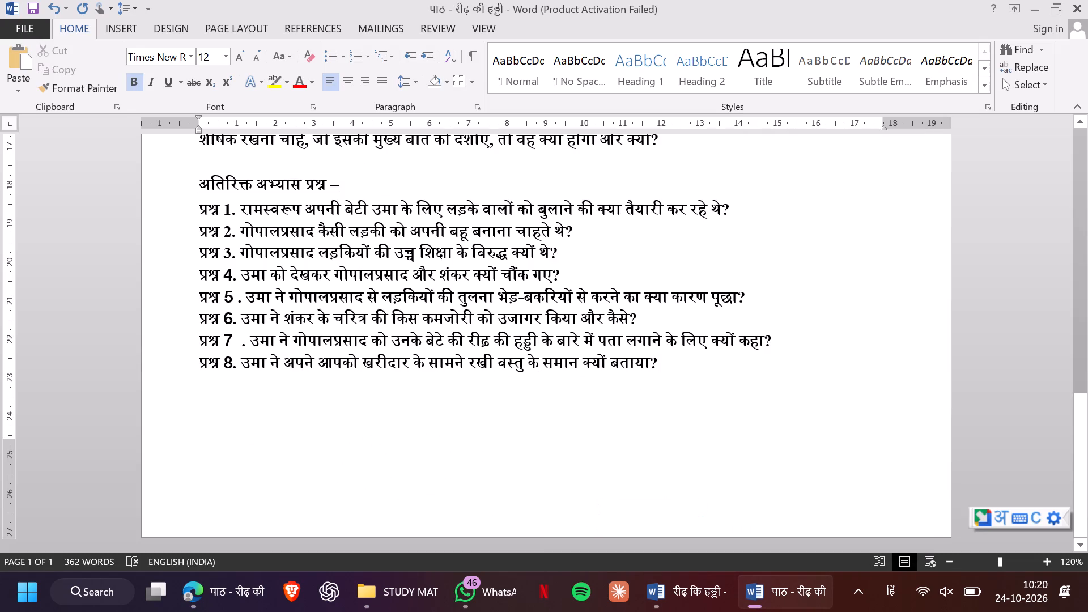
{"action": "left_click_drag", "start_coordinate": [198, 185], "coordinate": [346, 187]}
{"action": "key", "text": "ctrl+b"}
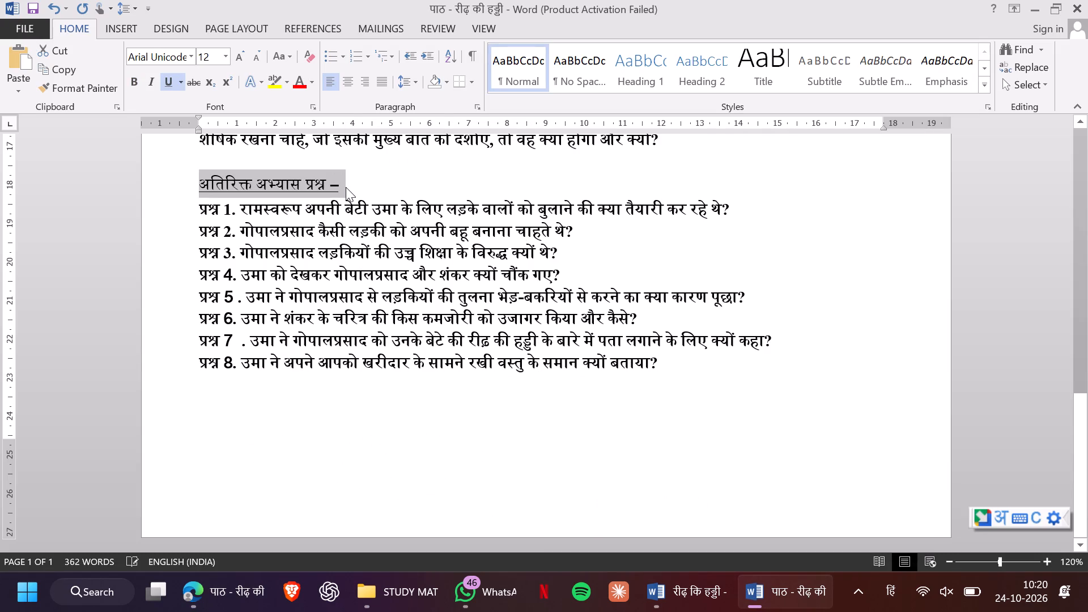
{"action": "key", "text": "ctrl+b"}
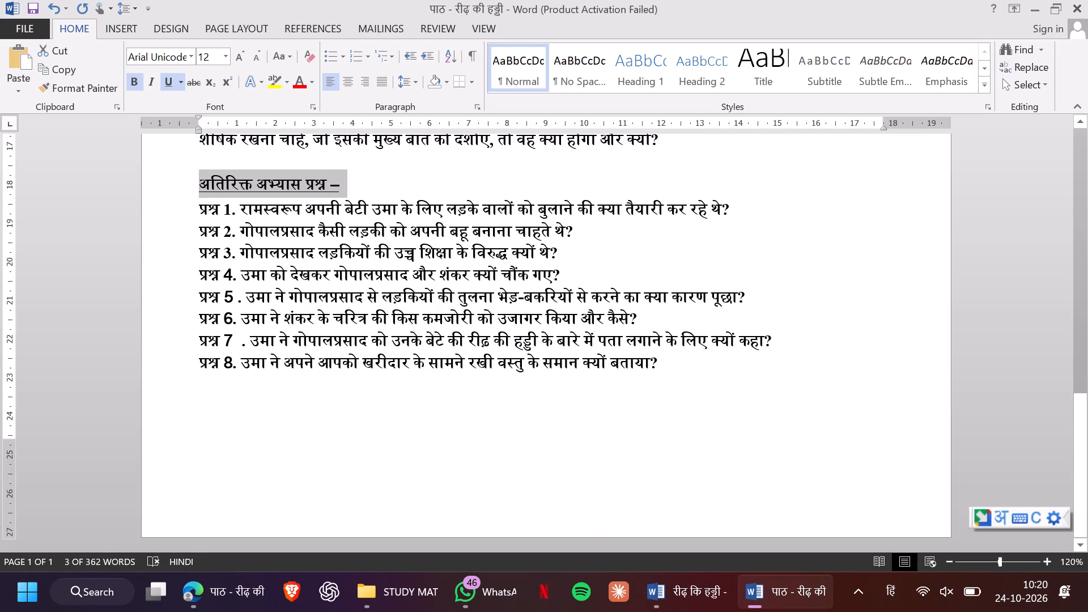
Remove the bold formatting from questions प्रश्न 1 to प्रश्न 8 under the heading अतिरिक्त अभ्यास प्रश्न –, including the question labels.
{"action": "left_click_drag", "start_coordinate": [229, 208], "coordinate": [749, 369]}
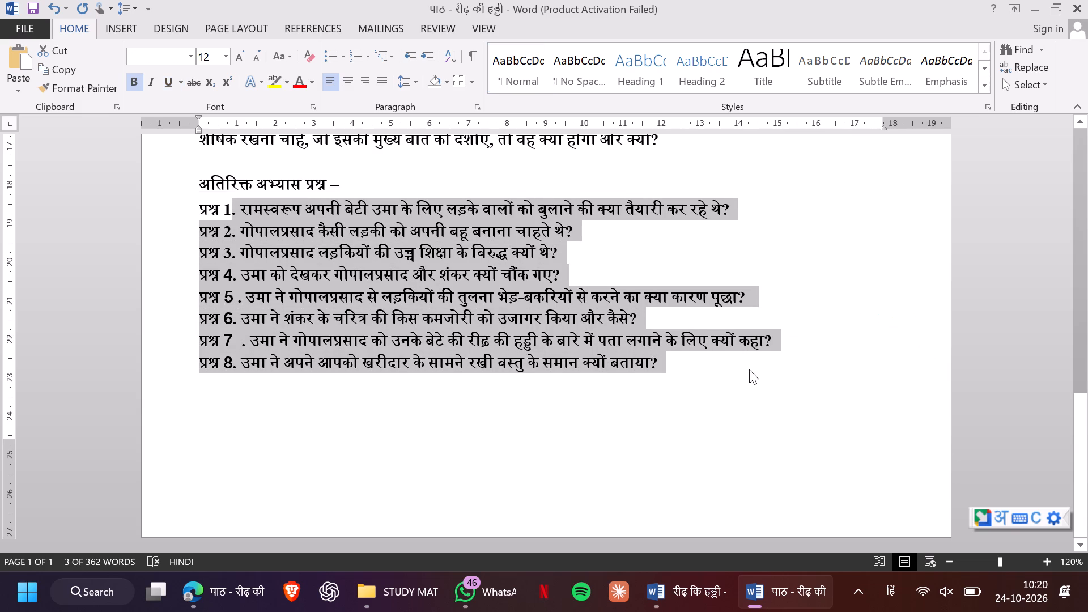
{"action": "key", "text": "ctrl+b"}
{"action": "left_click_drag", "start_coordinate": [198, 208], "coordinate": [241, 207]}
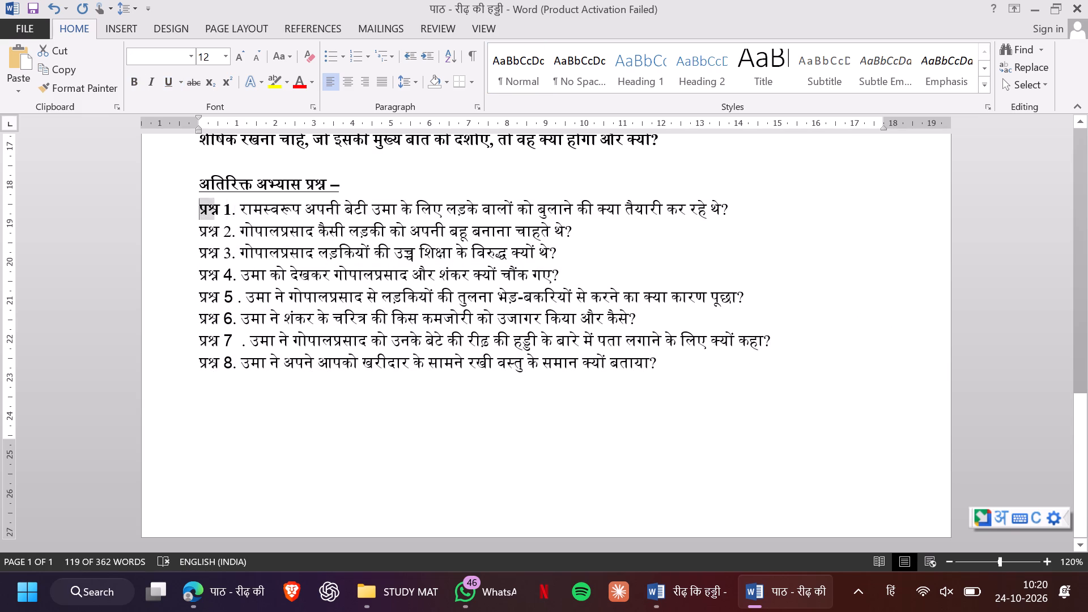
{"action": "left_click_drag", "start_coordinate": [241, 207], "coordinate": [241, 207]}
{"action": "key", "text": "ctrl+b"}
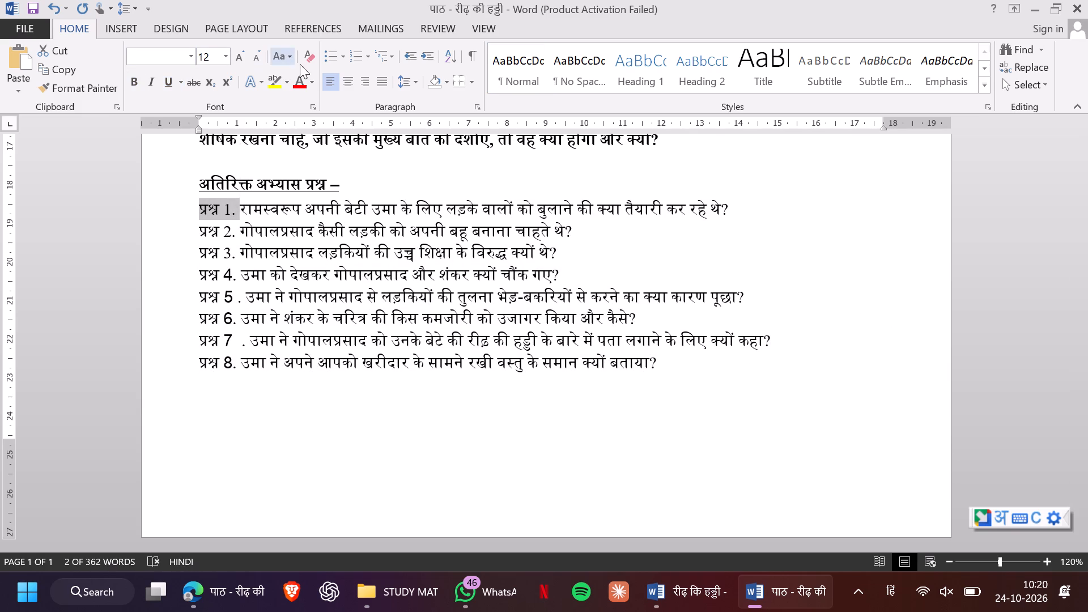
Remove the bold formatting from questions प्रश्न 1 to प्रश्न 4 under the heading मेरी समझ, मेरे विचार.
{"action": "scroll", "coordinate": [296, 180], "scroll_direction": "up", "scroll_amount": 1}
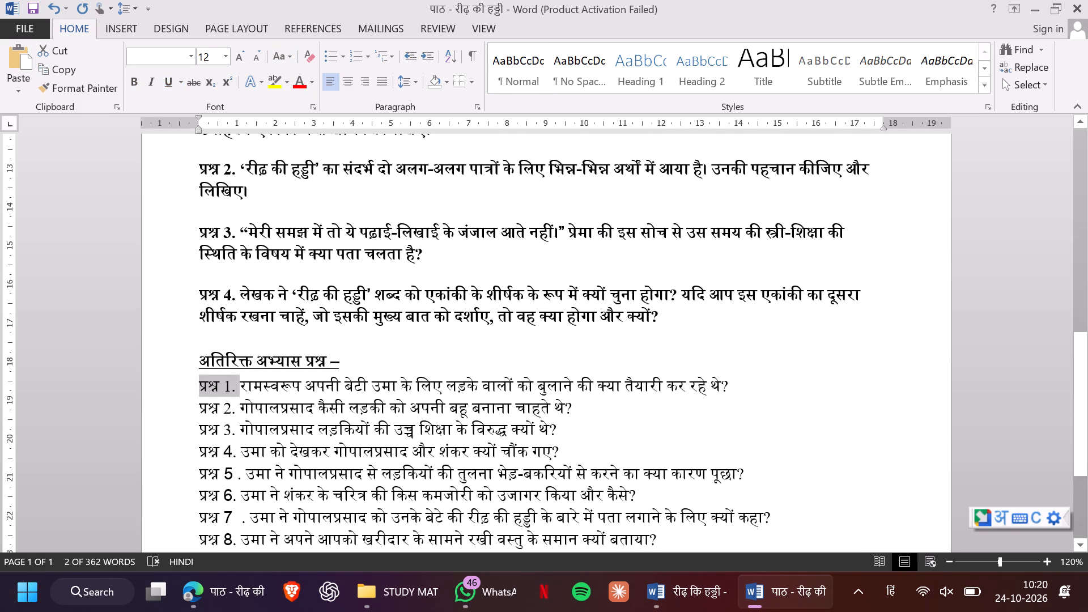
{"action": "scroll", "coordinate": [228, 190], "scroll_direction": "up", "scroll_amount": 1}
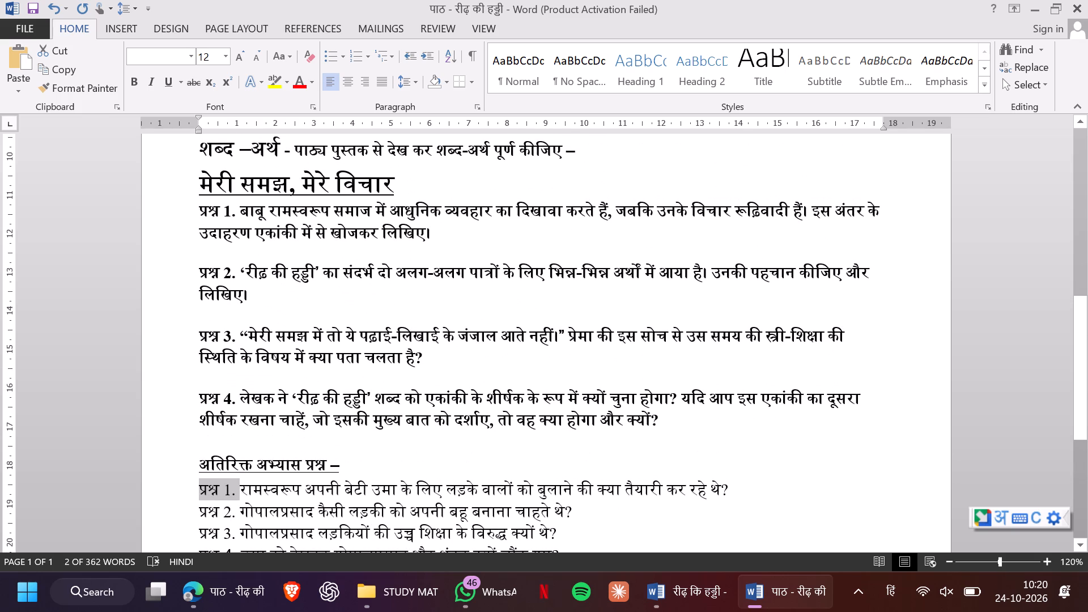
{"action": "left_click_drag", "start_coordinate": [201, 211], "coordinate": [703, 419]}
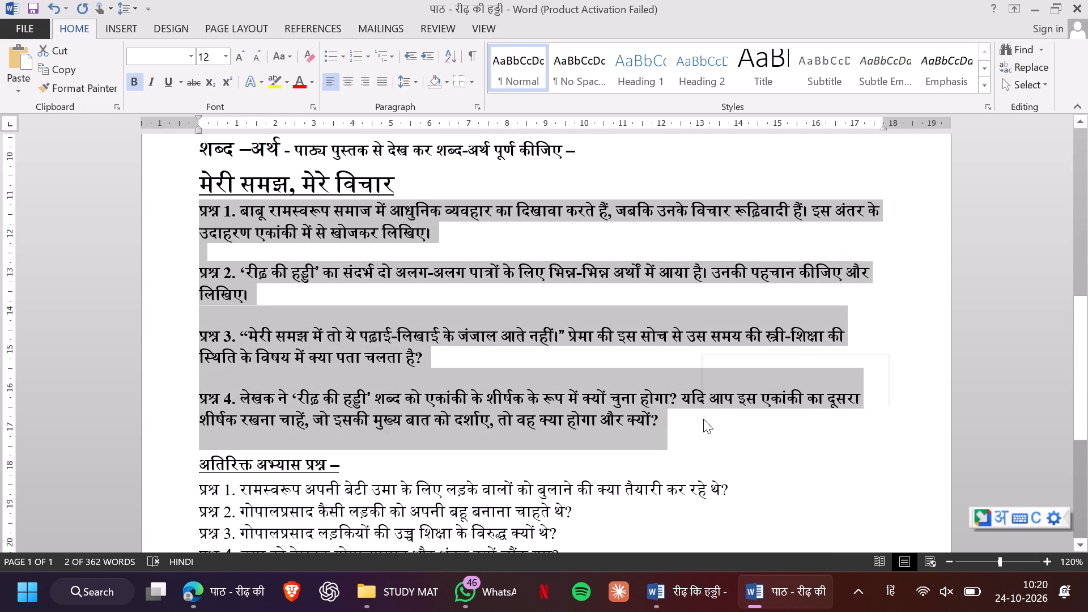
{"action": "key", "text": "ctrl+b"}
{"action": "left_click", "coordinate": [468, 335]}
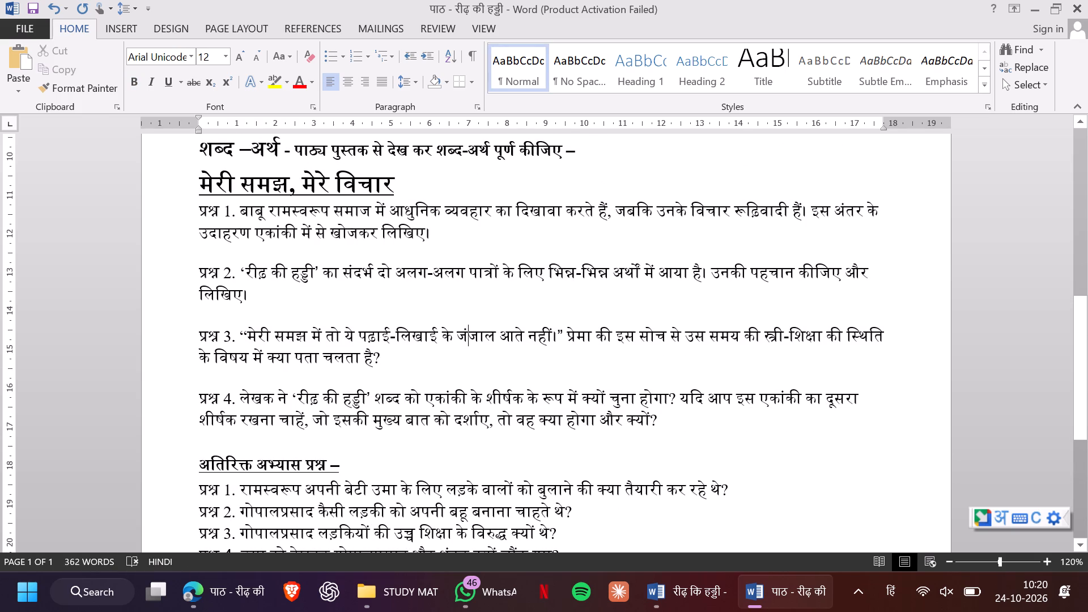
Set the heading मेरी समझ, मेरे विचार to font size 14.
{"action": "left_click_drag", "start_coordinate": [202, 183], "coordinate": [407, 185]}
{"action": "left_click", "coordinate": [230, 50]}
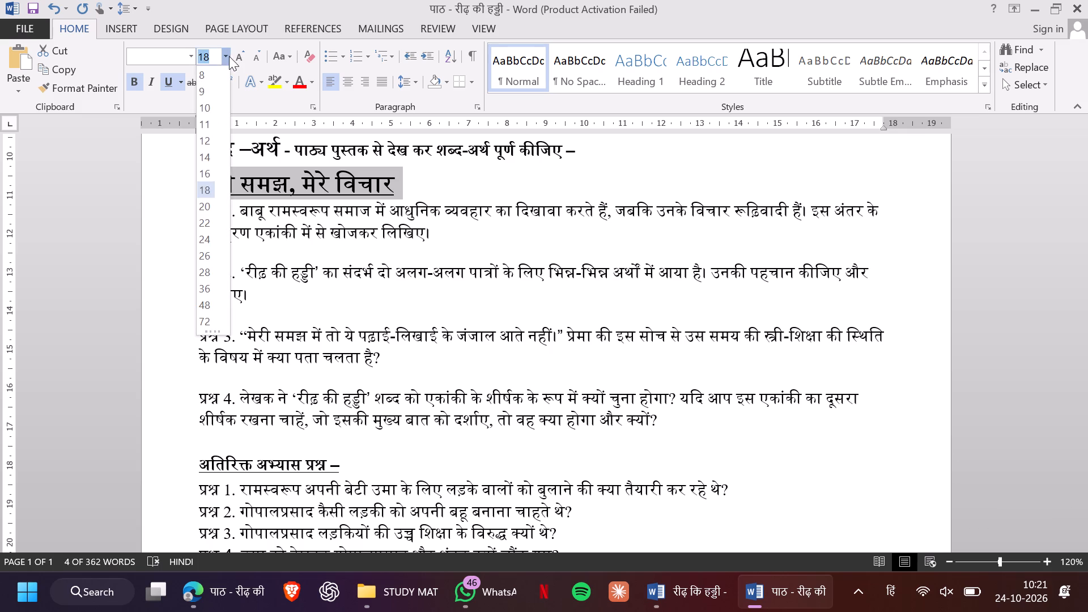
{"action": "left_click", "coordinate": [209, 145]}
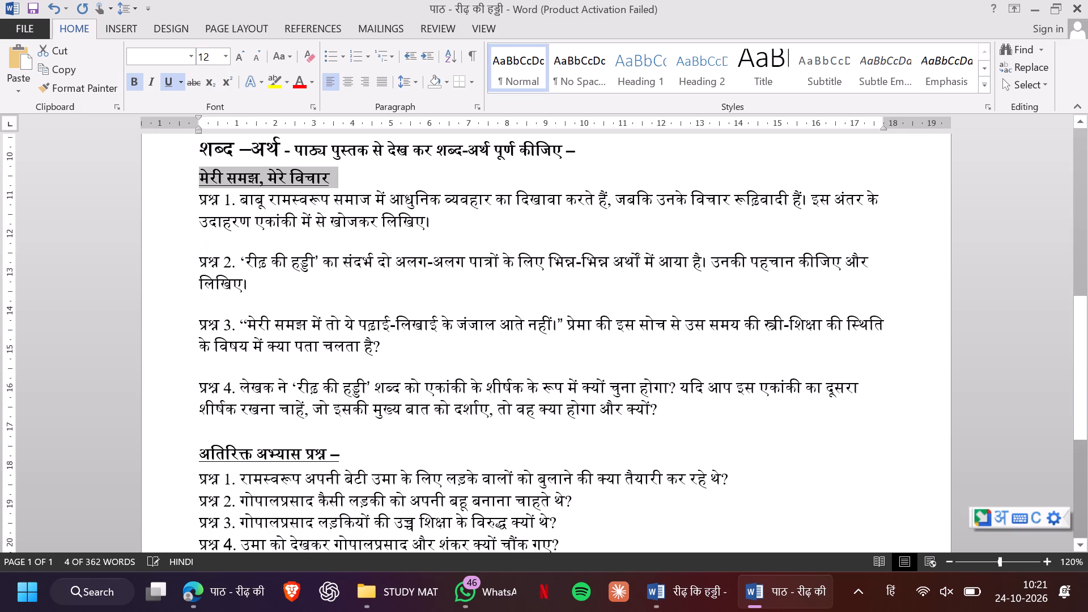
{"action": "left_click", "coordinate": [224, 56]}
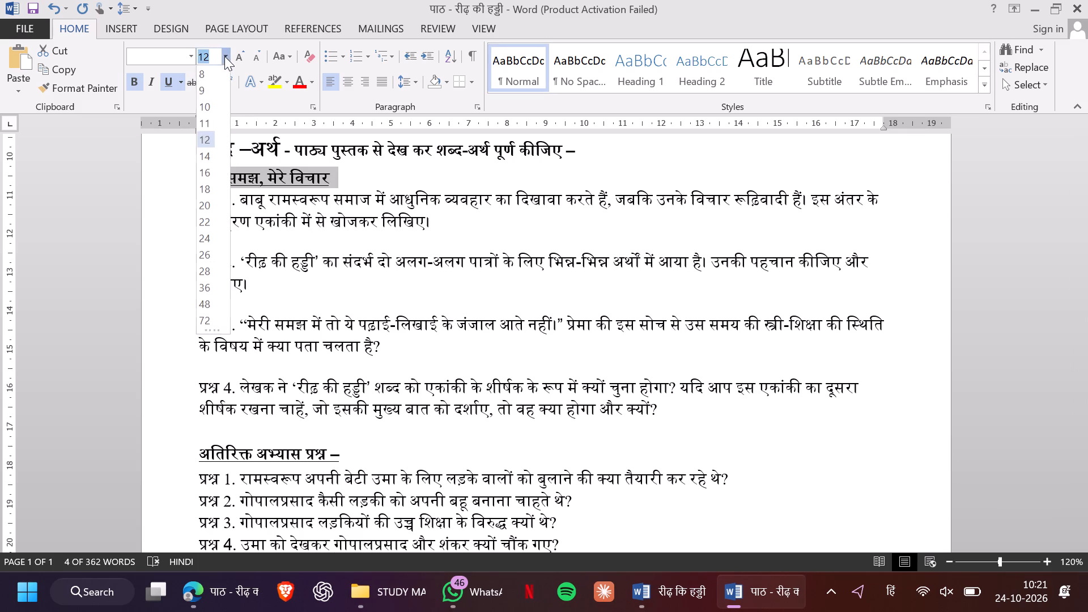
{"action": "left_click", "coordinate": [208, 159]}
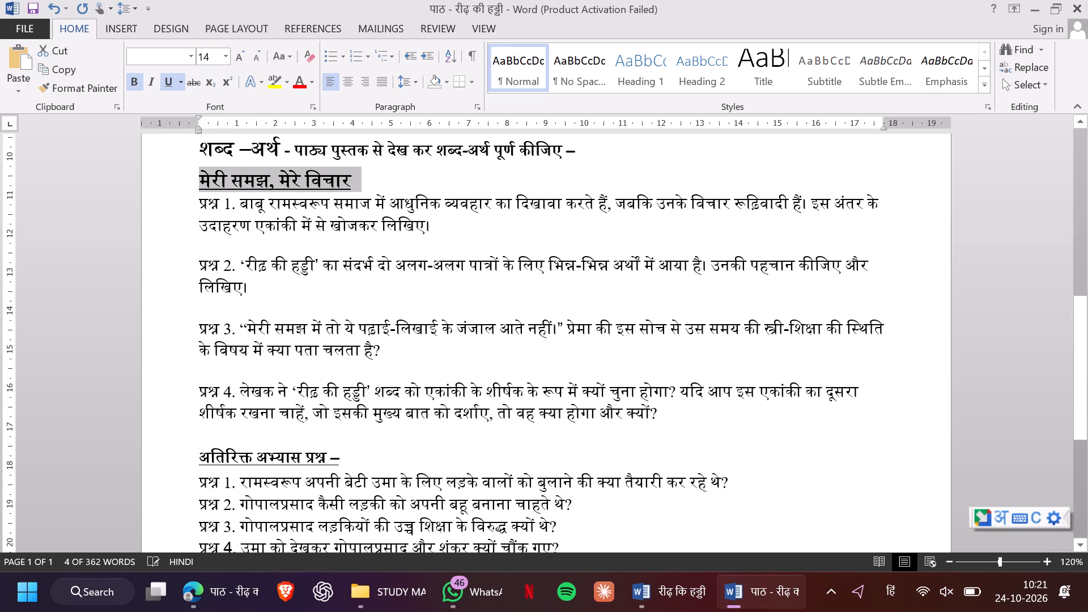
{"action": "left_click", "coordinate": [350, 251]}
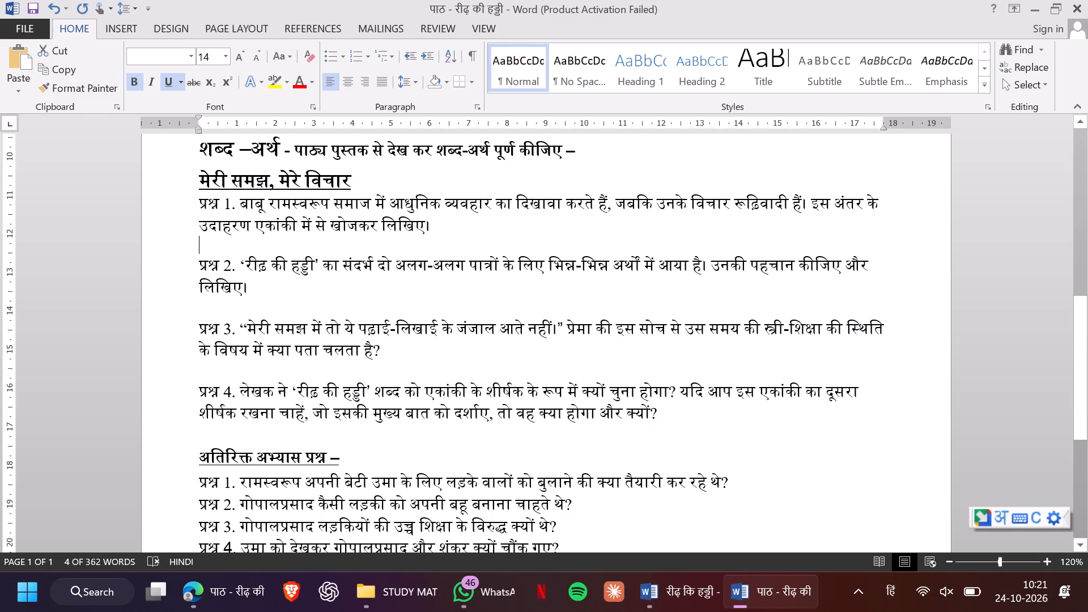
Set the heading अतिरिक्त अभ्यास प्रश्न – to font size 14, keeping it bold.
{"action": "left_click_drag", "start_coordinate": [191, 454], "coordinate": [304, 459]}
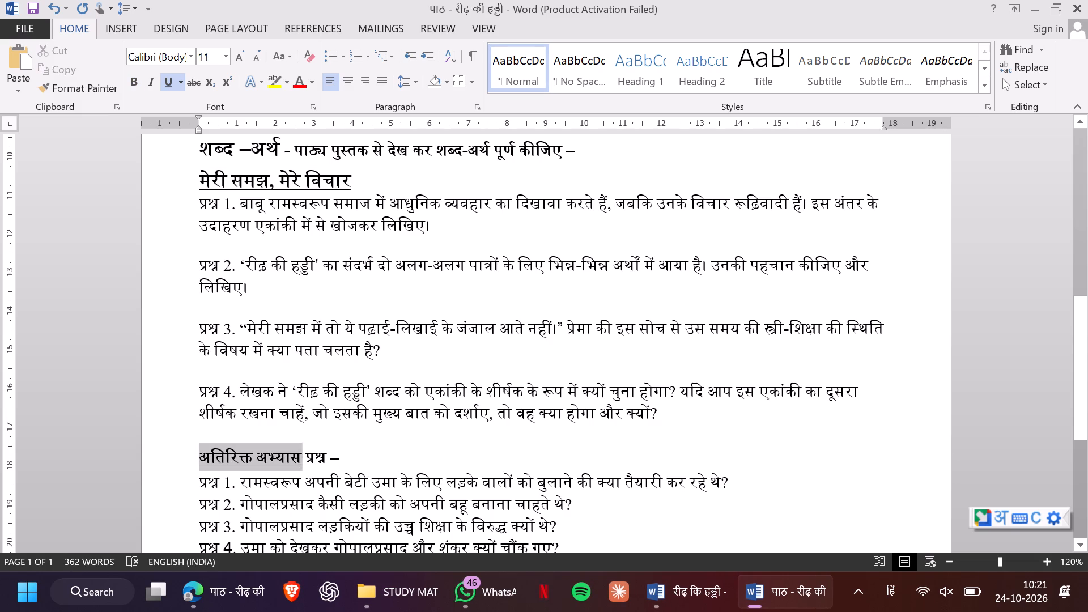
{"action": "left_click_drag", "start_coordinate": [304, 459], "coordinate": [338, 459]}
{"action": "key", "text": "ctrl+b"}
{"action": "key", "text": "ctrl+b"}
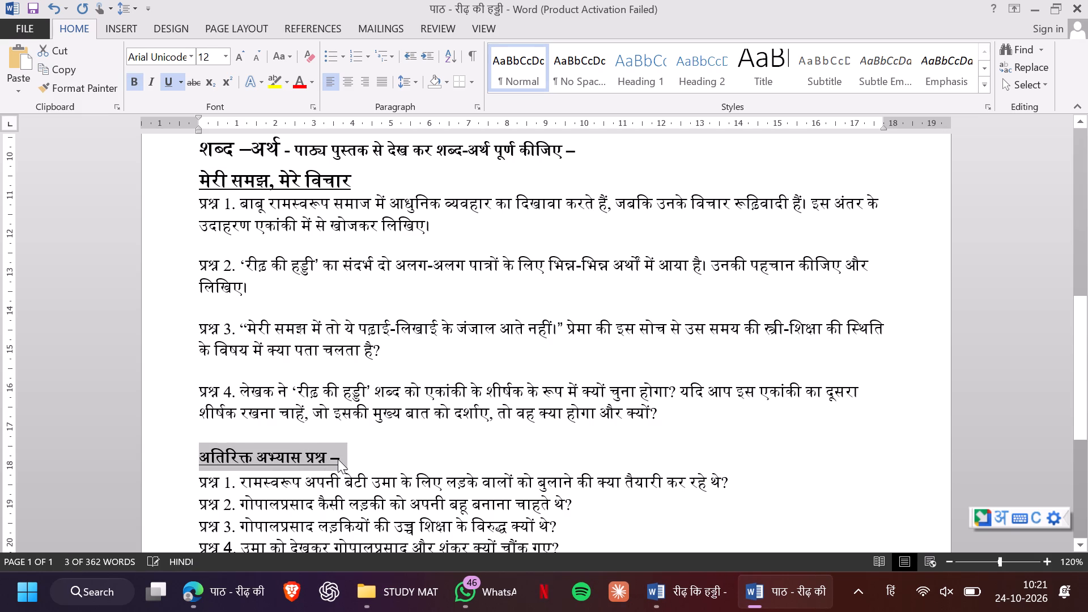
{"action": "left_click", "coordinate": [224, 62]}
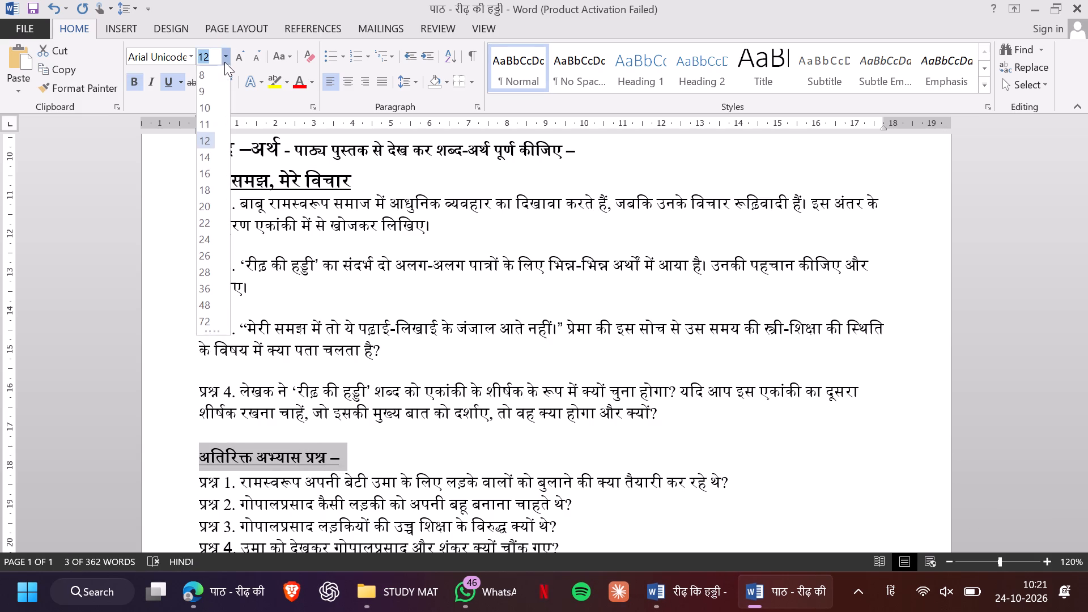
{"action": "left_click", "coordinate": [210, 160]}
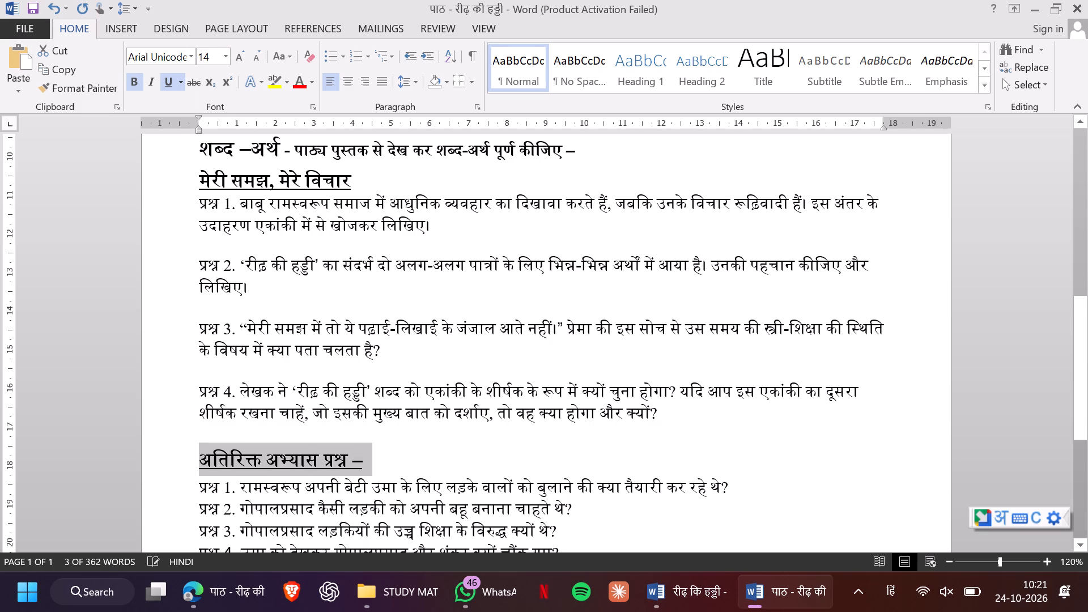
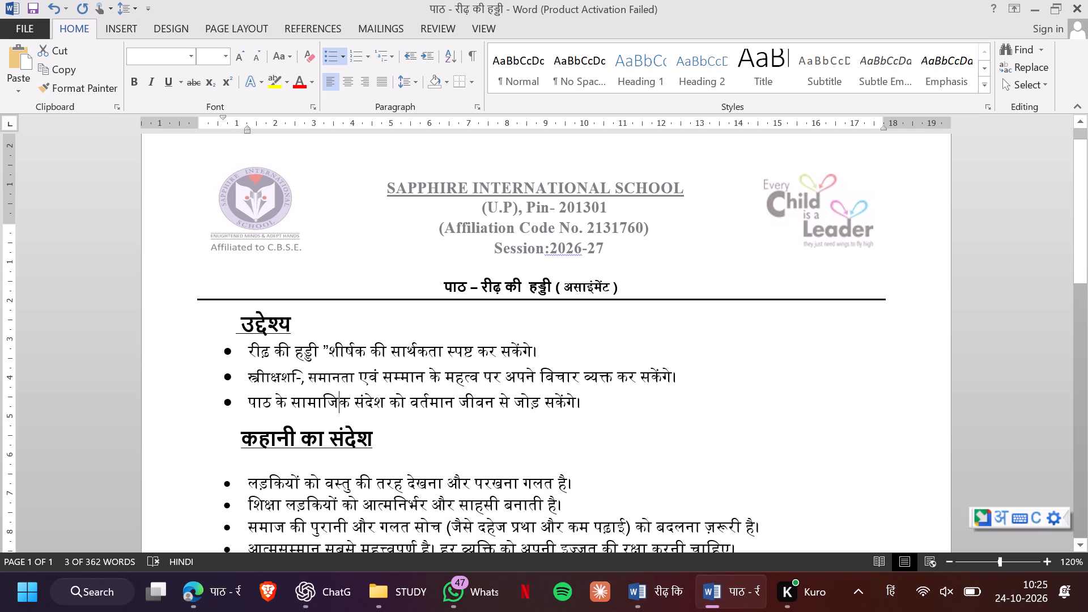
{"action": "left_click_drag", "start_coordinate": [302, 374], "coordinate": [247, 376]}
{"action": "key", "text": "ctrl+v"}
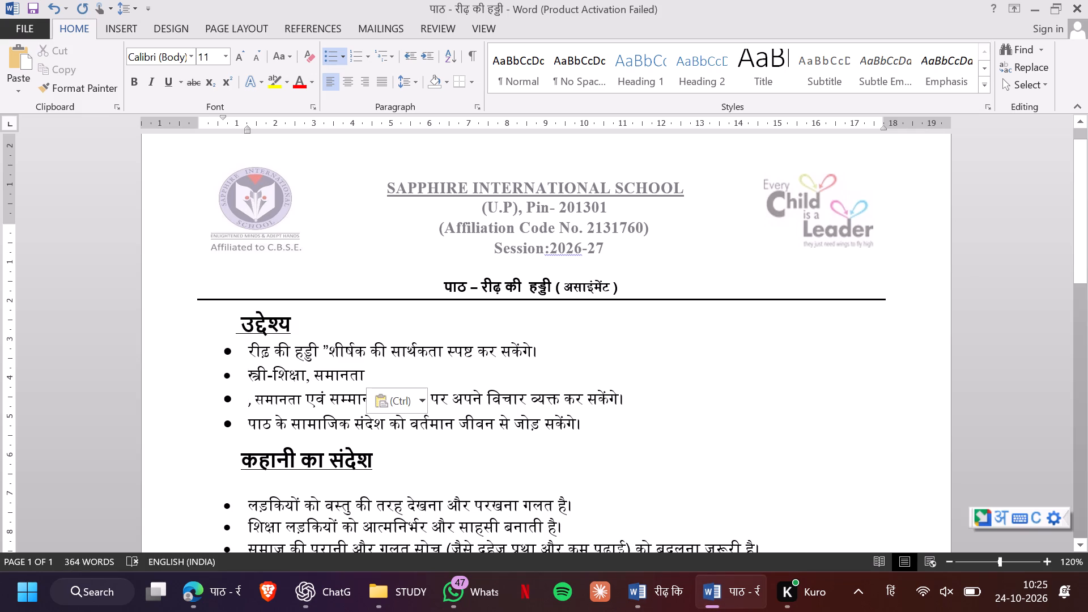
Remove the extra line break and duplicate समानता after the pasted phrase, so the second bullet begins स्त्री-शिक्षा, समानता एवं सम्मान.
{"action": "key", "text": "BackSpace"}
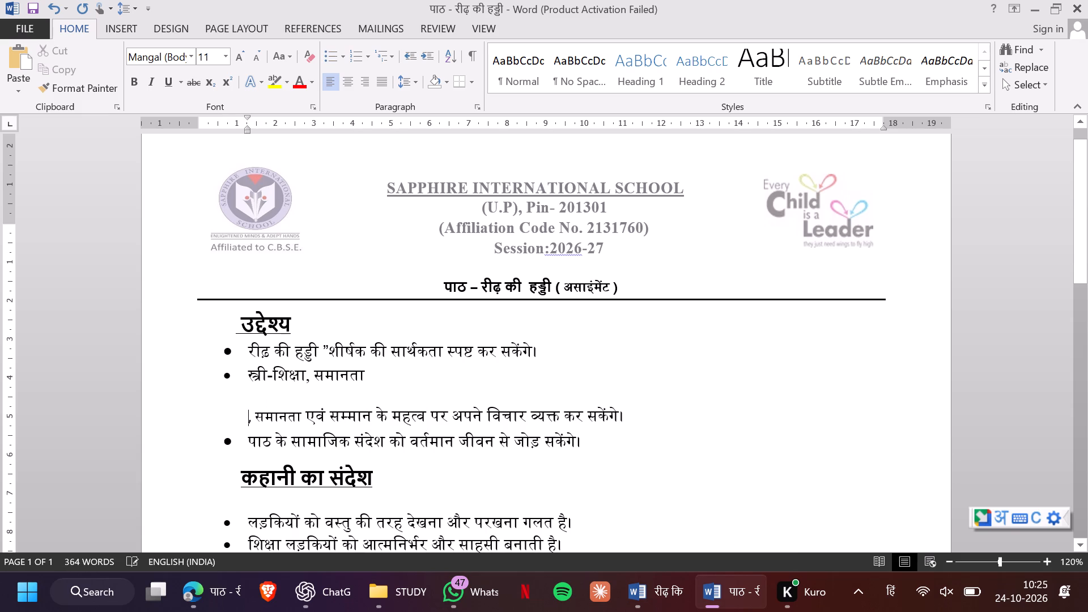
{"action": "key", "text": "BackSpace"}
{"action": "key", "text": "BackSpace"}
{"action": "key", "text": "BackSpace"}
{"action": "key", "text": "BackSpace"}
{"action": "key", "text": "BackSpace"}
{"action": "key", "text": "BackSpace"}
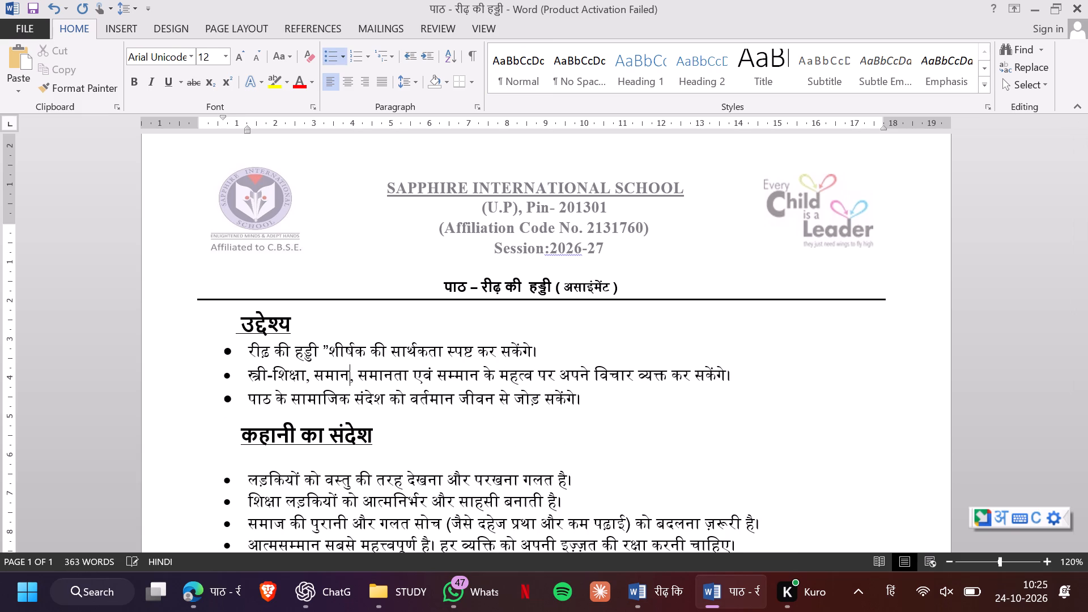
{"action": "key", "text": "BackSpace"}
{"action": "key", "text": "BackSpace"}
{"action": "key", "text": "BackSpace"}
{"action": "key", "text": "BackSpace"}
{"action": "key", "text": "BackSpace"}
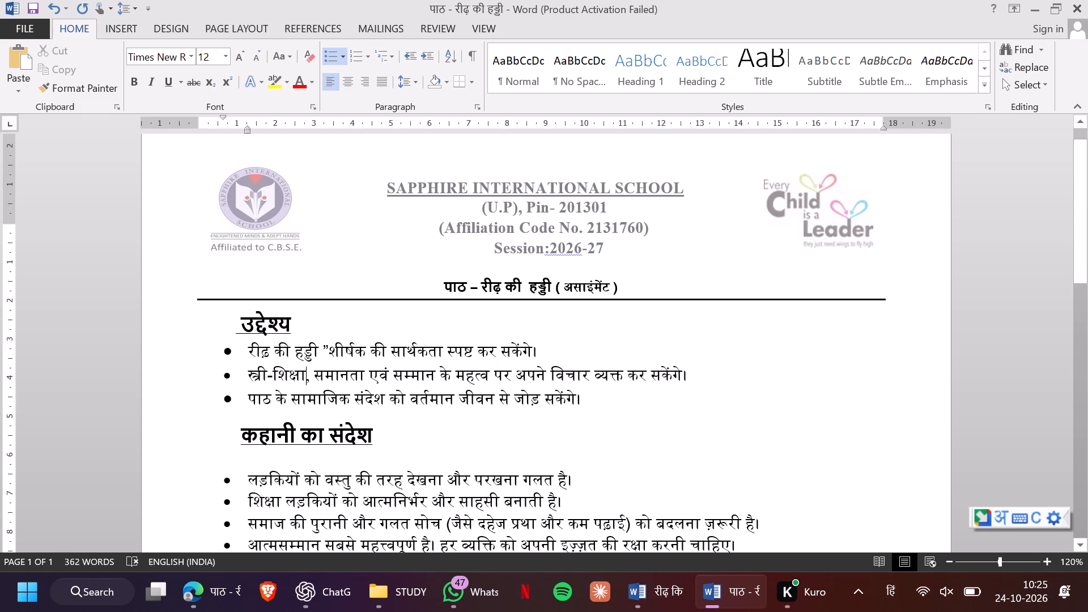
Save the corrected document.
{"action": "key", "text": "ctrl+s"}
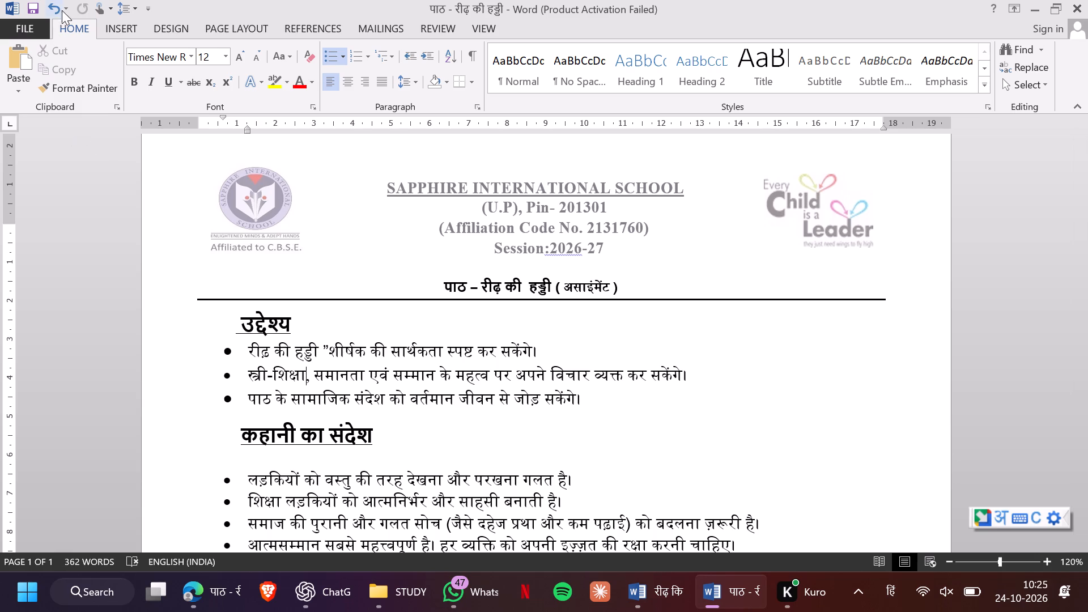
Start exporting the document as a PDF and browse the folder list for a save location.
{"action": "left_click", "coordinate": [32, 28]}
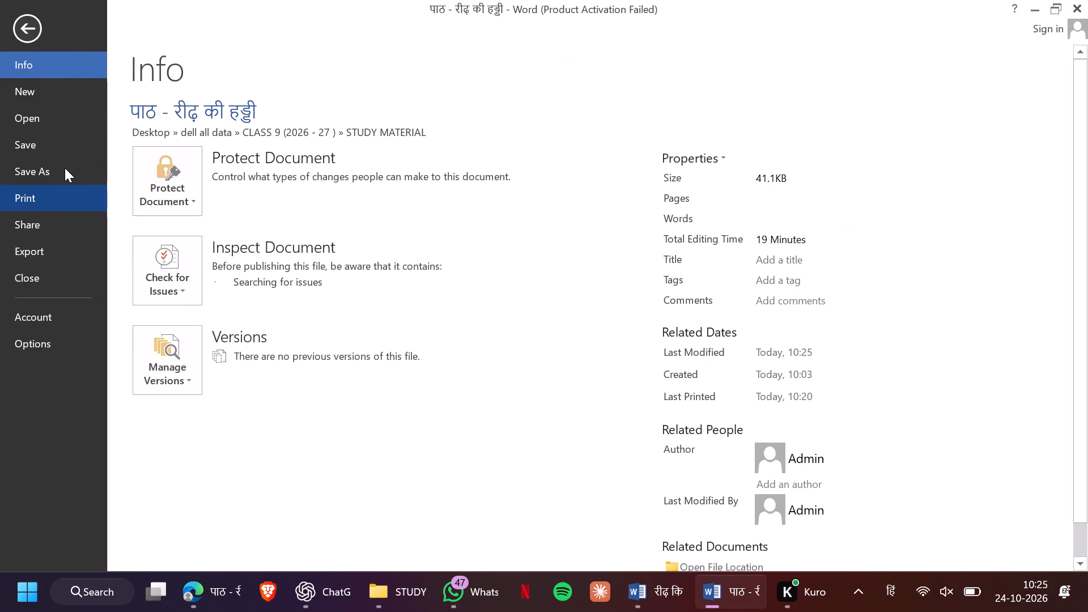
{"action": "left_click", "coordinate": [58, 262]}
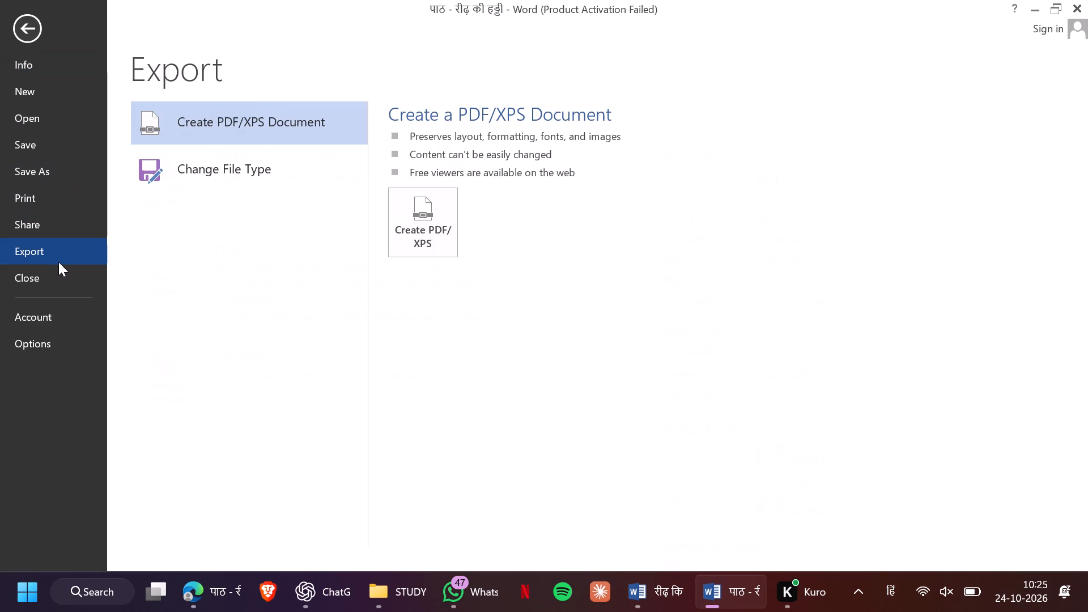
{"action": "left_click", "coordinate": [413, 226]}
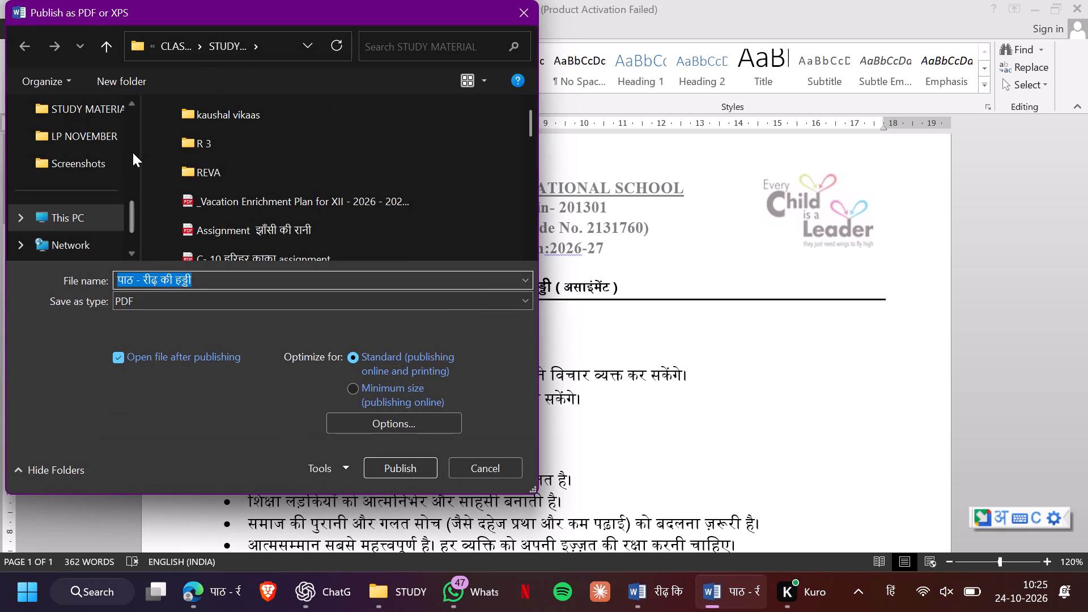
{"action": "left_click", "coordinate": [137, 169]}
{"action": "left_click", "coordinate": [137, 169]}
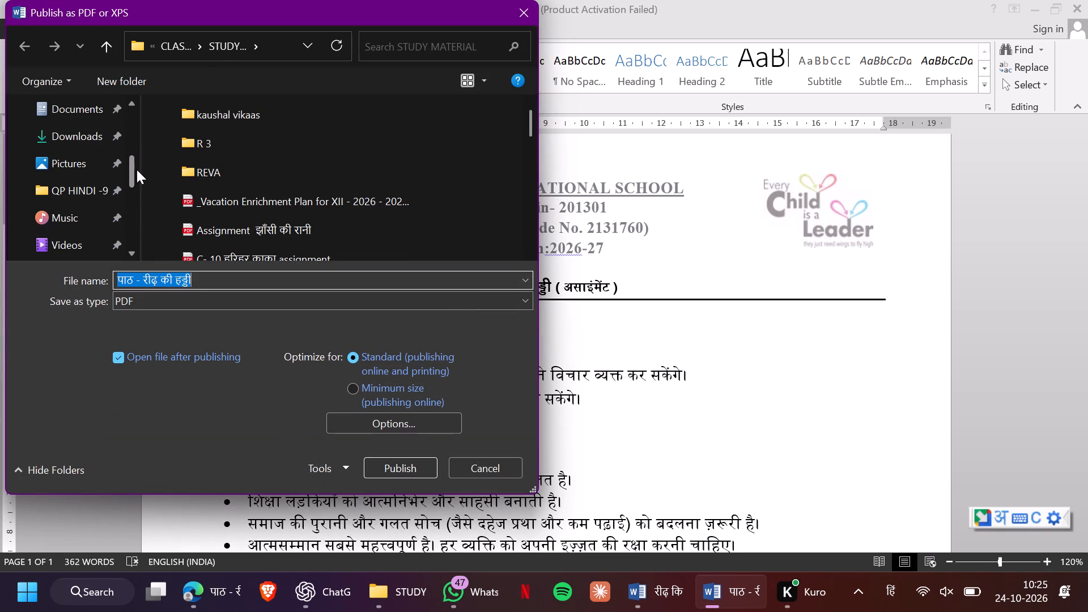
{"action": "left_click", "coordinate": [137, 169]}
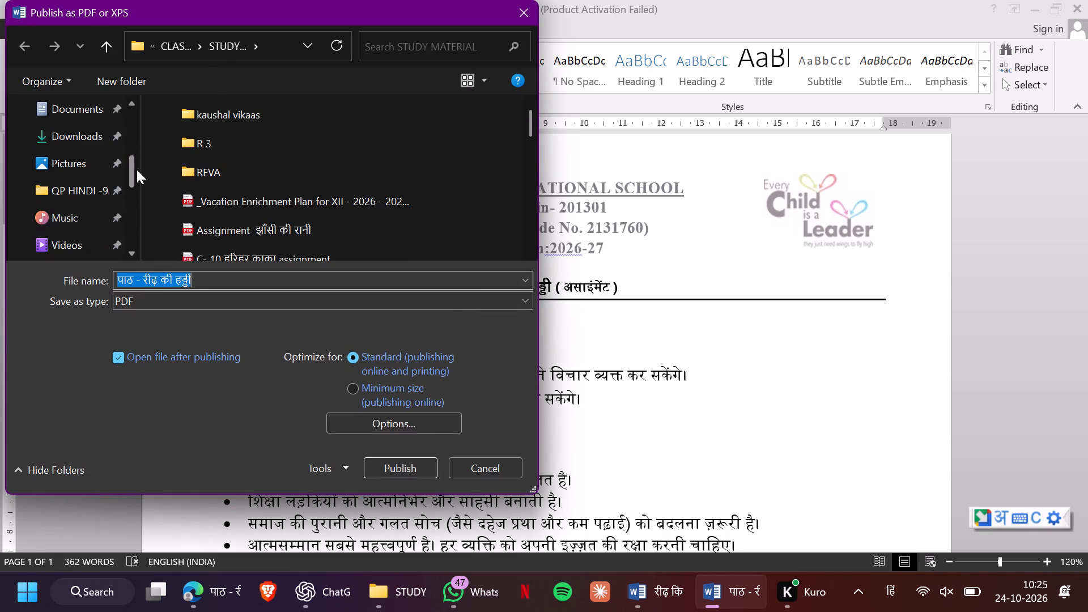
{"action": "left_click", "coordinate": [134, 156]}
{"action": "left_click", "coordinate": [134, 142]}
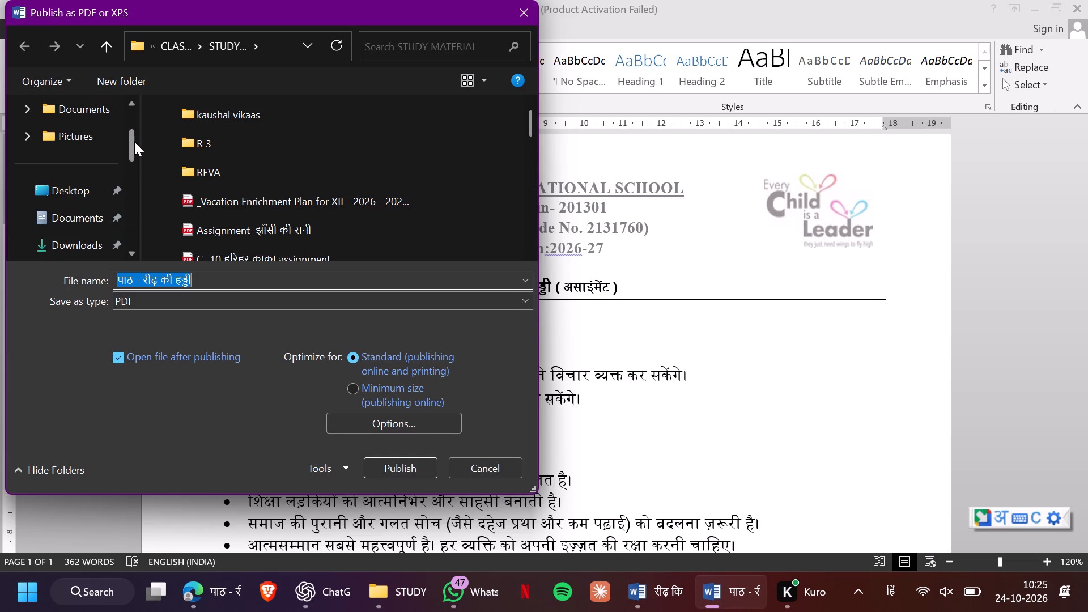
Publish the assignment as PDF पाठ - रीढ़ की हड्डी in Desktop > dell all data > CLASS 9 (2026 - 27 ) > STUDY MATERIAL, replacing the existing file.
{"action": "double_click", "coordinate": [88, 187]}
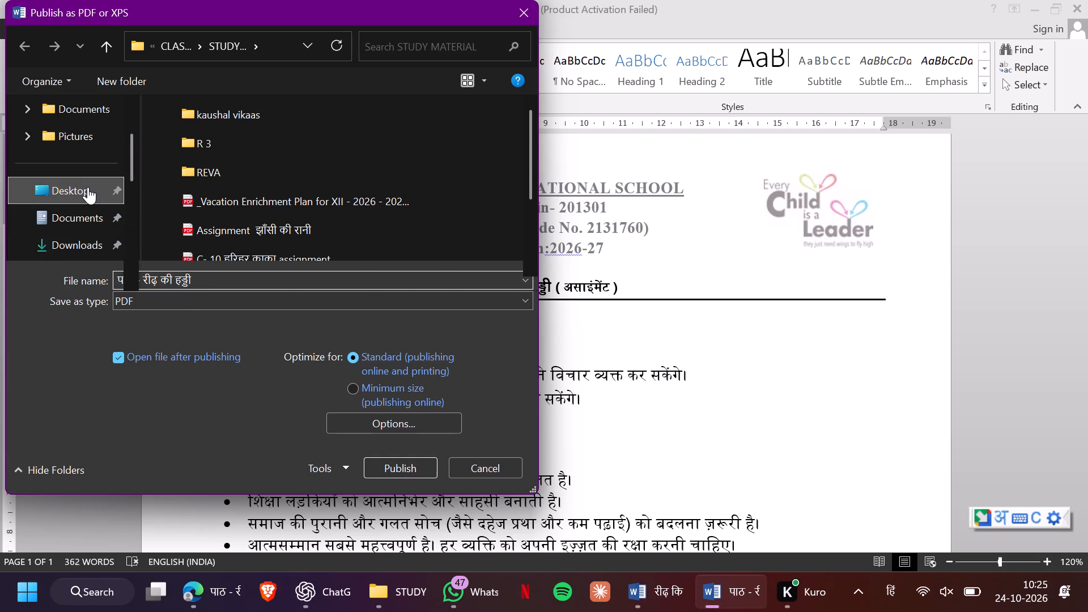
{"action": "double_click", "coordinate": [227, 154]}
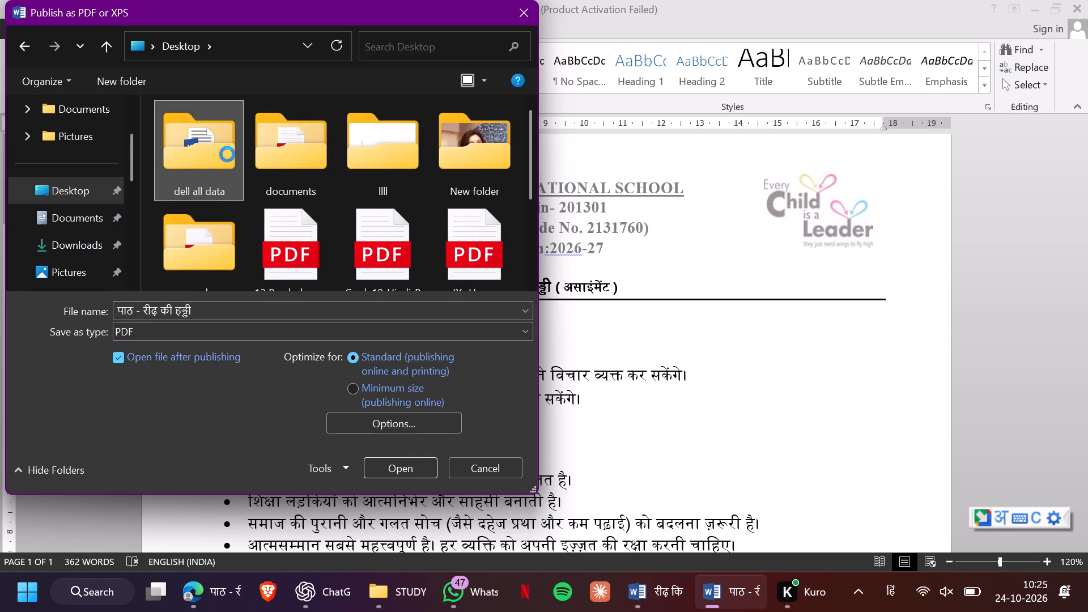
{"action": "double_click", "coordinate": [246, 204]}
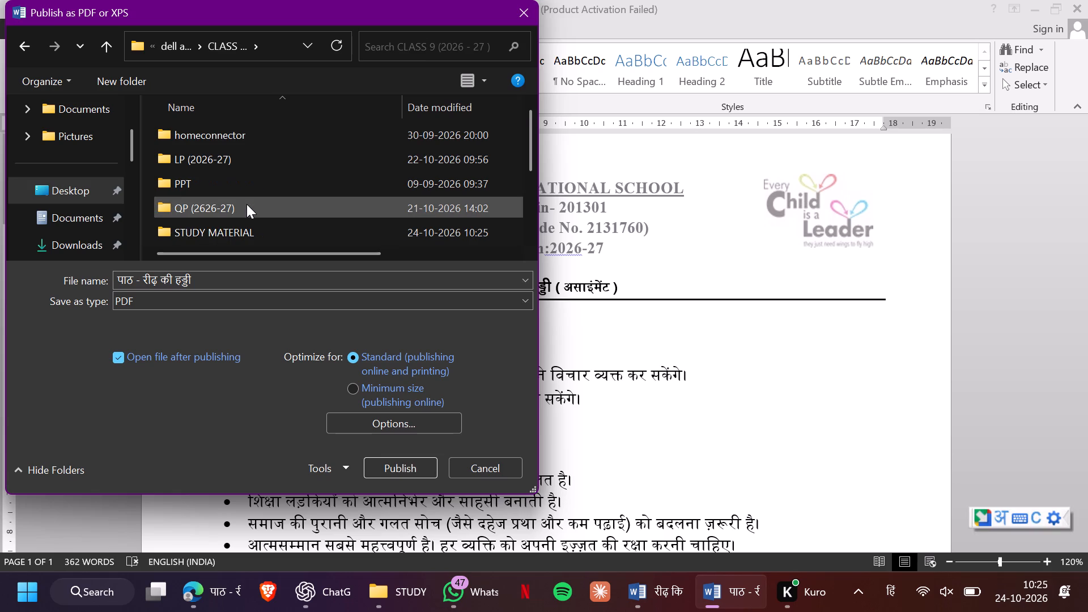
{"action": "double_click", "coordinate": [246, 226]}
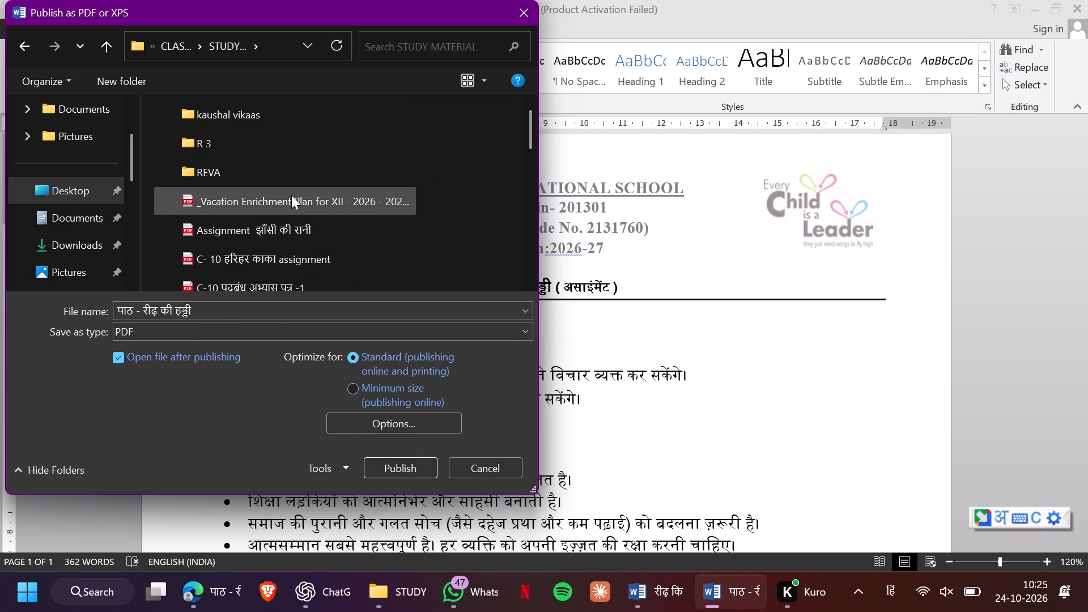
{"action": "scroll", "coordinate": [308, 202], "scroll_direction": "up", "scroll_amount": 2}
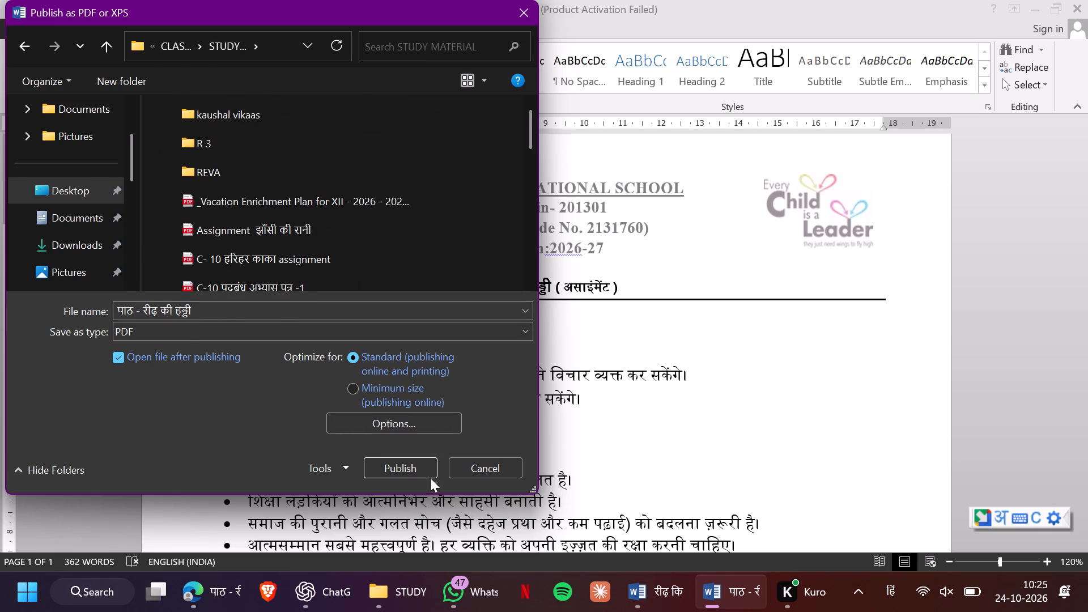
{"action": "left_click", "coordinate": [419, 477]}
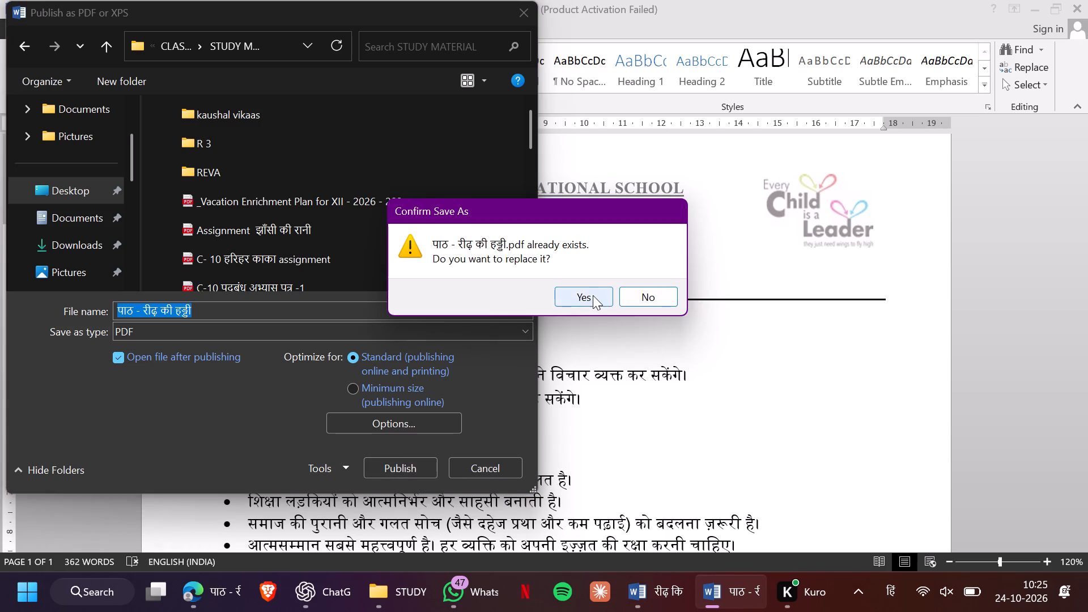
{"action": "left_click", "coordinate": [592, 296]}
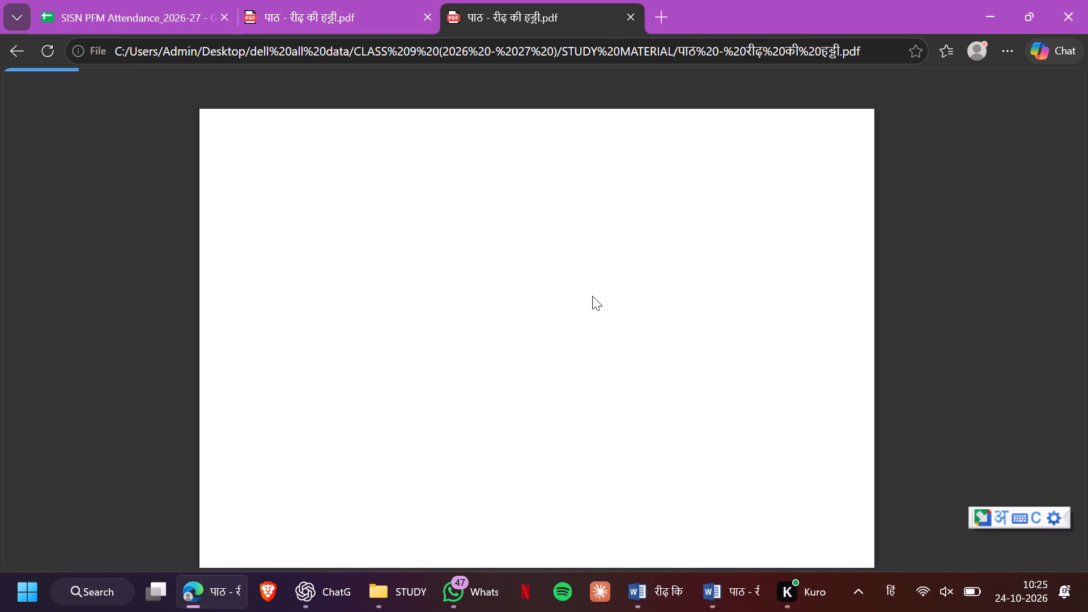
Check the newly exported PDF in Edge, and close both open copies of पाठ - रीढ़ की हड्डी.pdf.
{"action": "scroll", "coordinate": [592, 296], "scroll_direction": "up", "scroll_amount": 6}
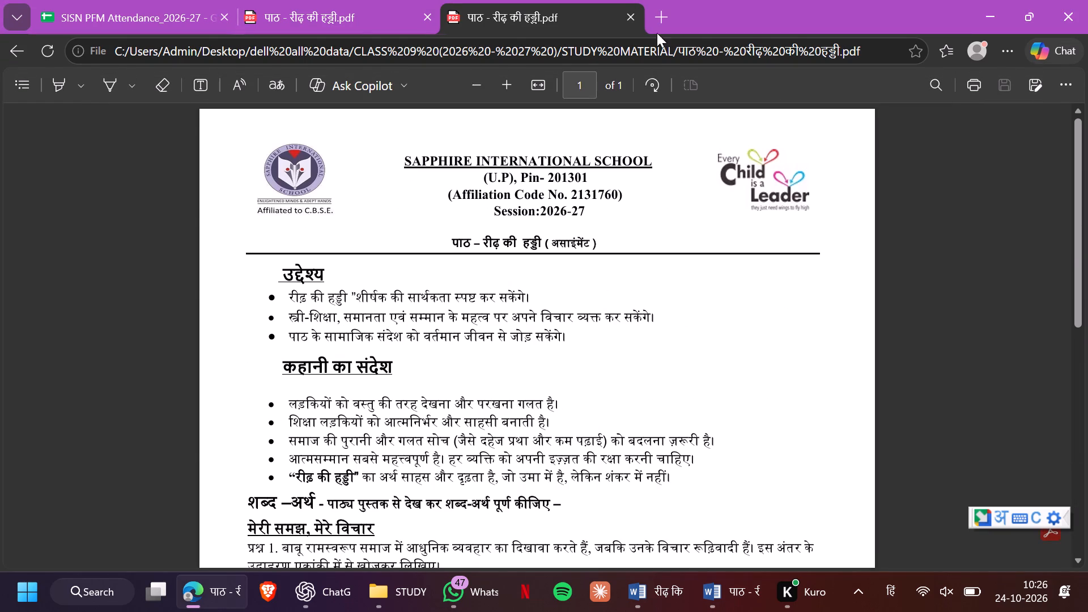
{"action": "left_click", "coordinate": [632, 13]}
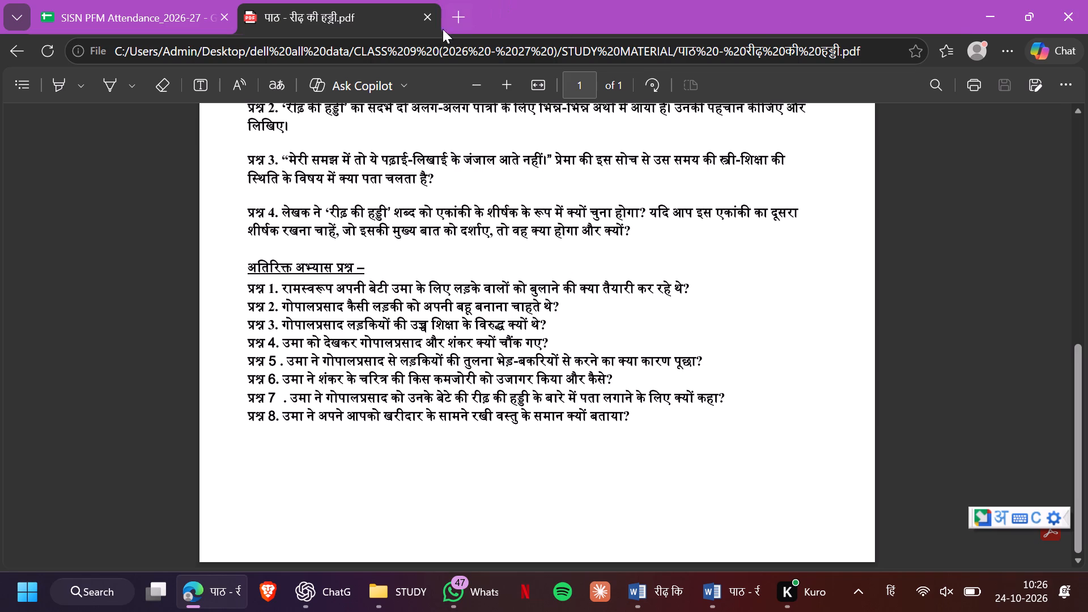
{"action": "left_click", "coordinate": [428, 18]}
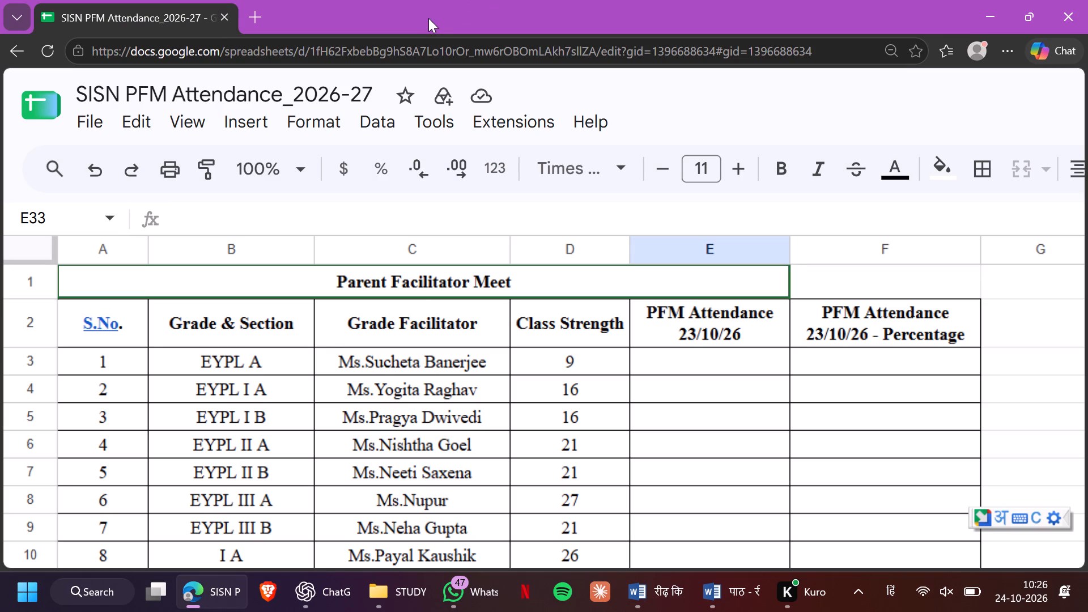